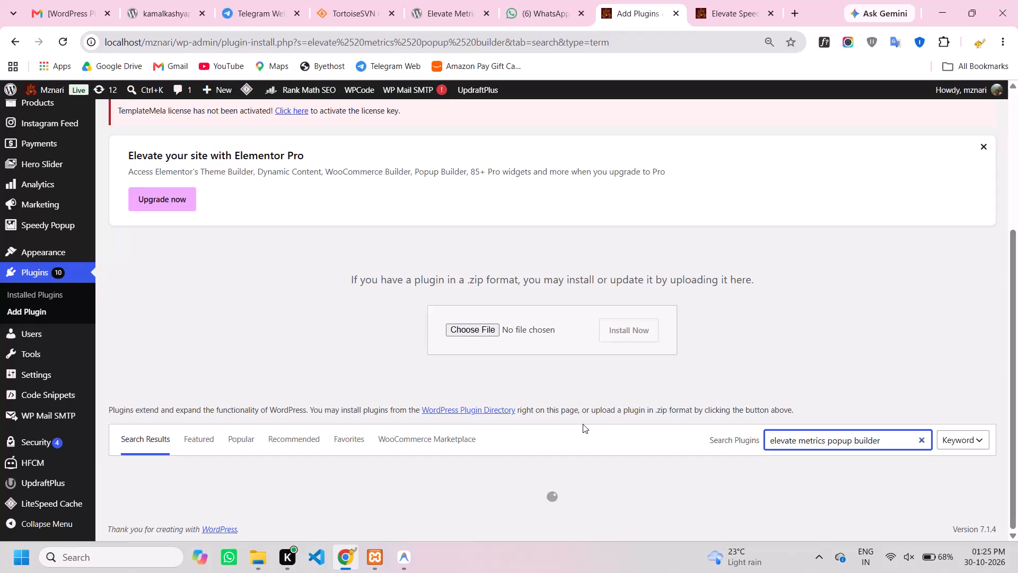
Install the Elevate Metrics Popup Builder plugin by kamalkashyapp from the plugin search results.
scroll(579, 427, "down", 1)
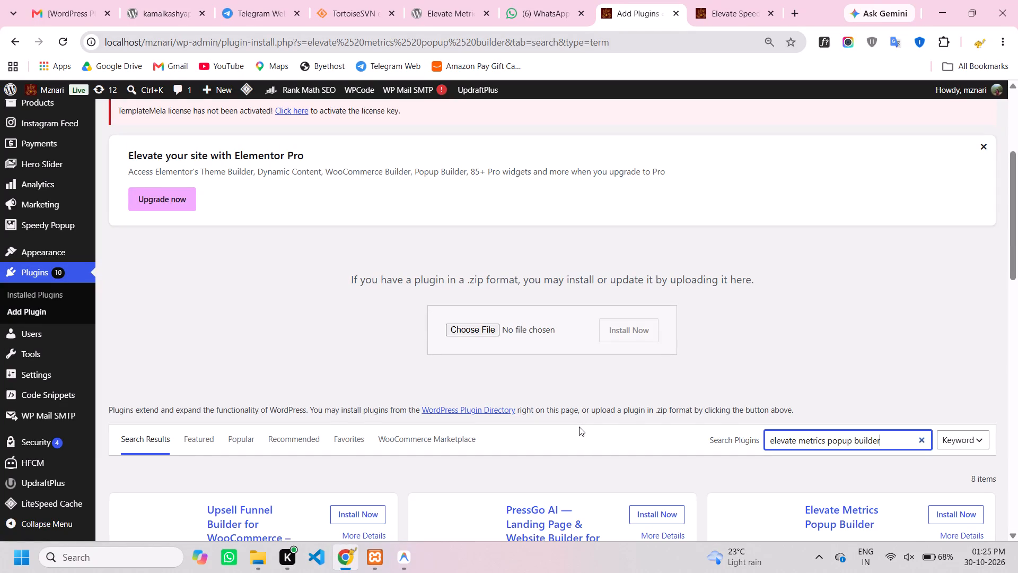
scroll(579, 427, "down", 3)
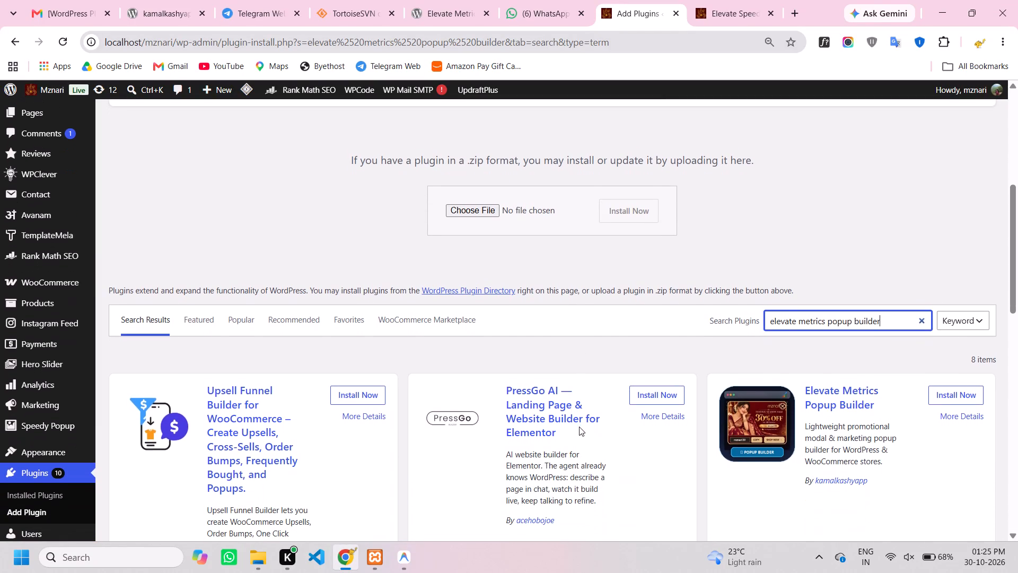
left_click(938, 395)
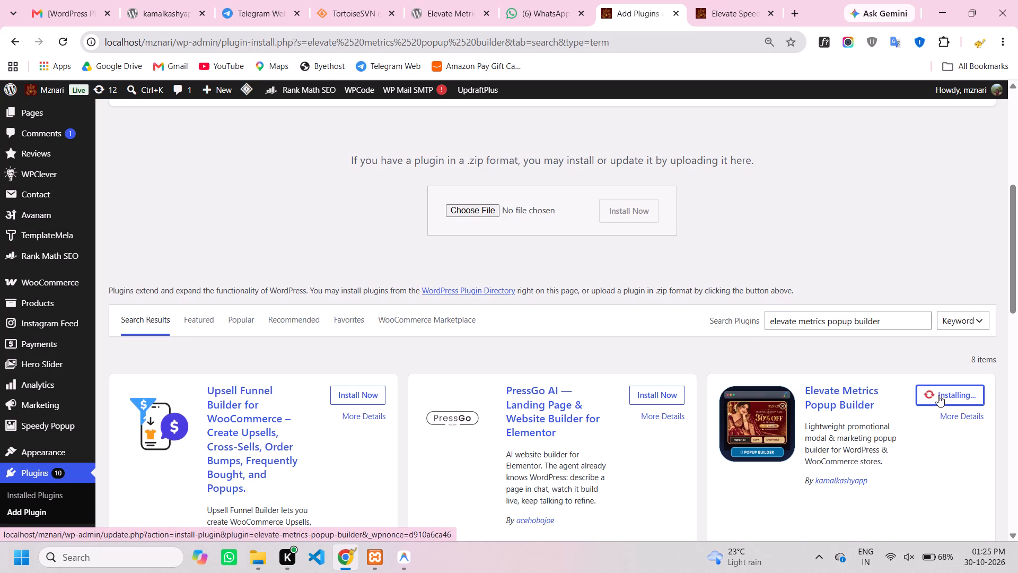
Review the Elevate Metrics Popup Builder details, covering its description, installation instructions, FAQ and changelog.
left_click(817, 398)
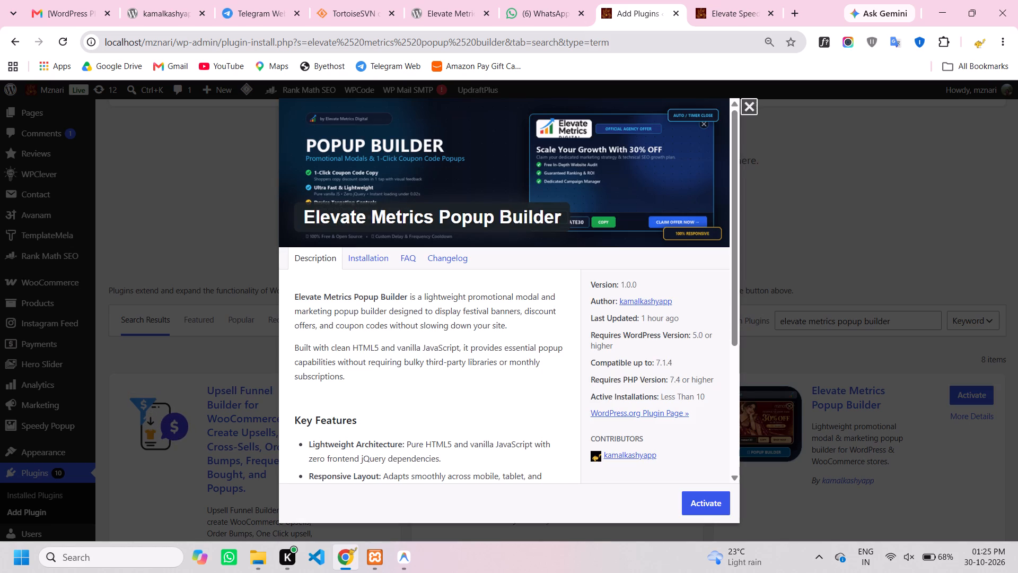
scroll(432, 343, "down", 2)
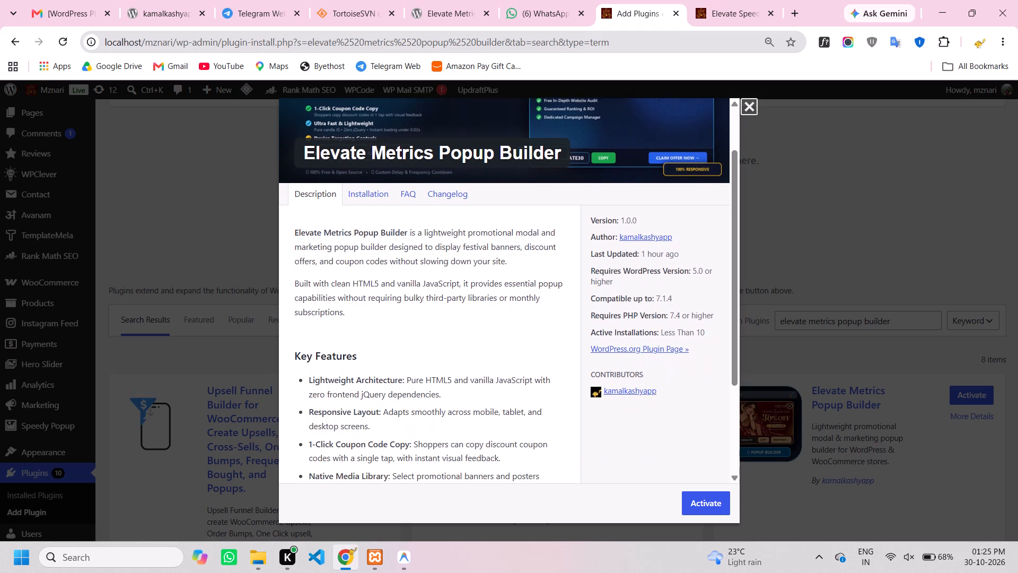
scroll(432, 343, "down", 5)
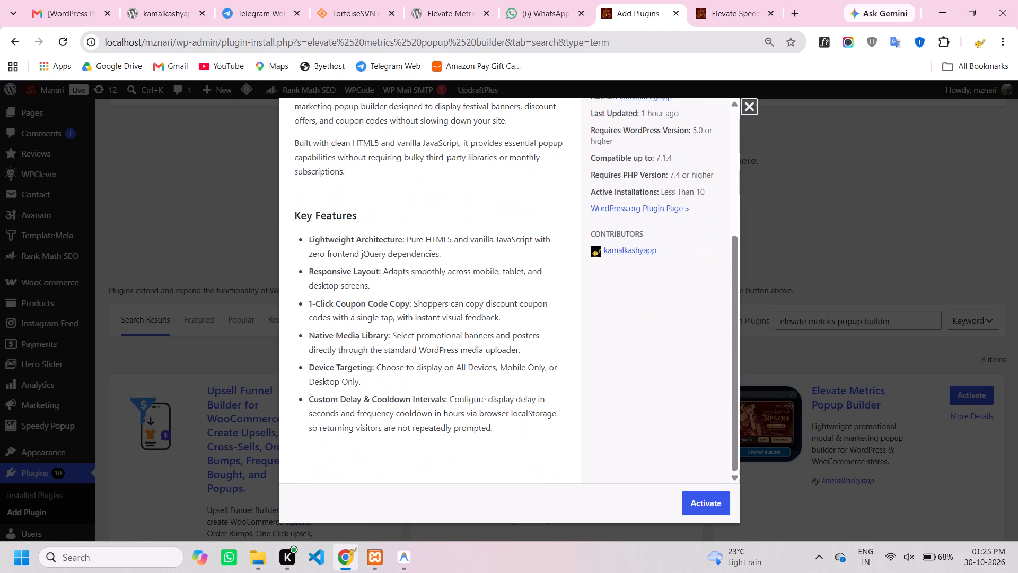
scroll(432, 343, "down", 2)
scroll(432, 343, "up", 3)
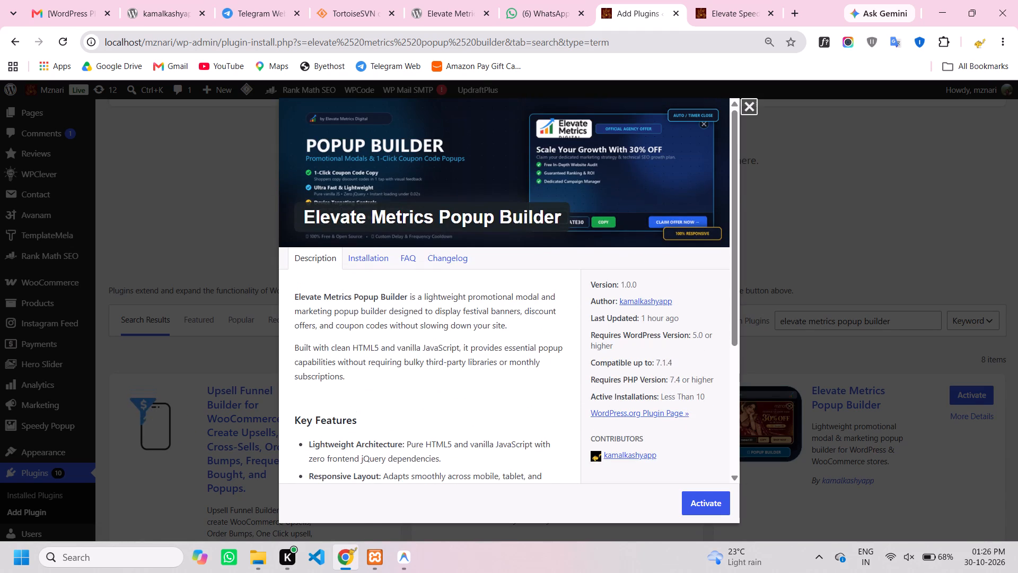
left_click(355, 258)
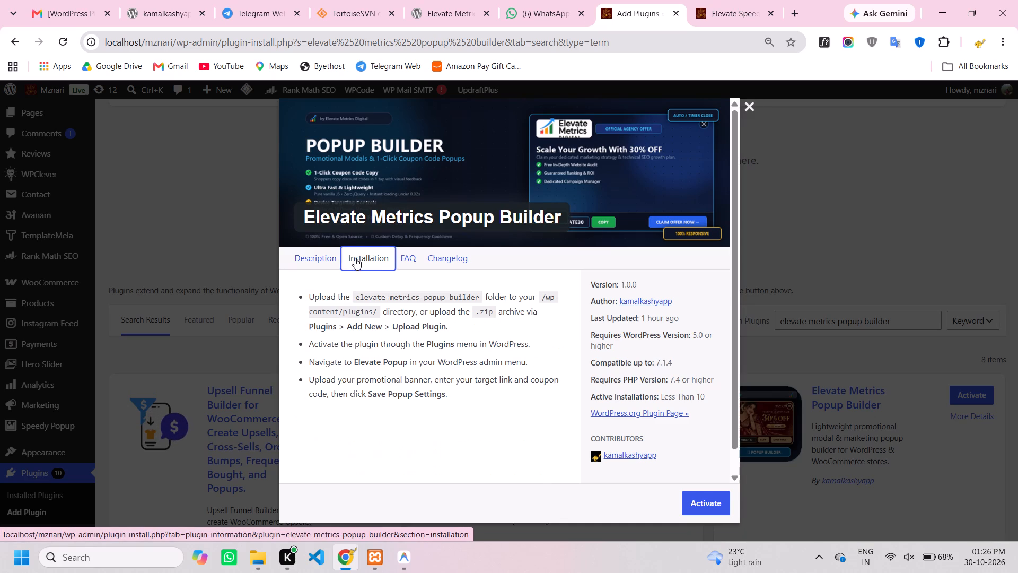
left_click(403, 260)
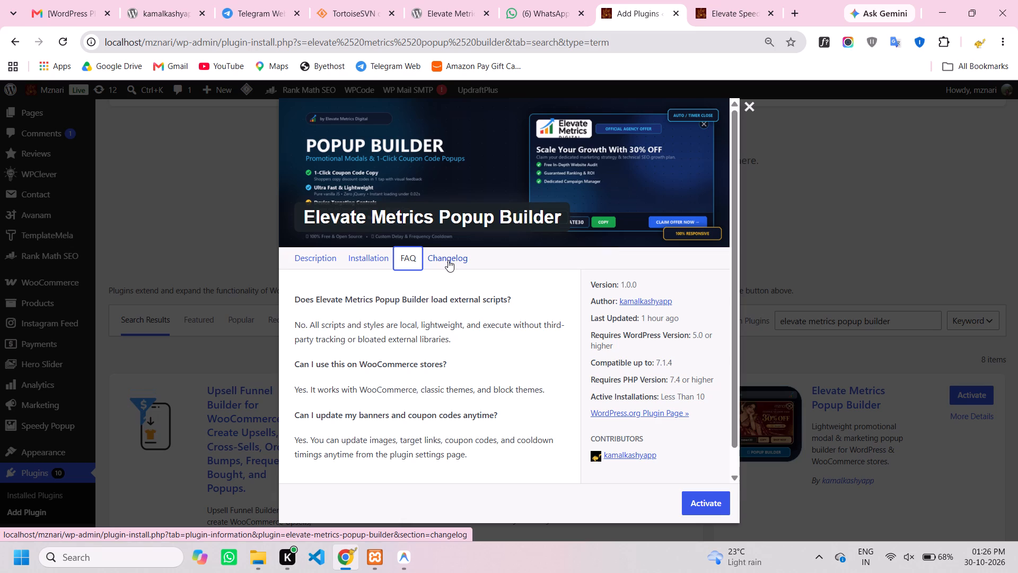
left_click(448, 260)
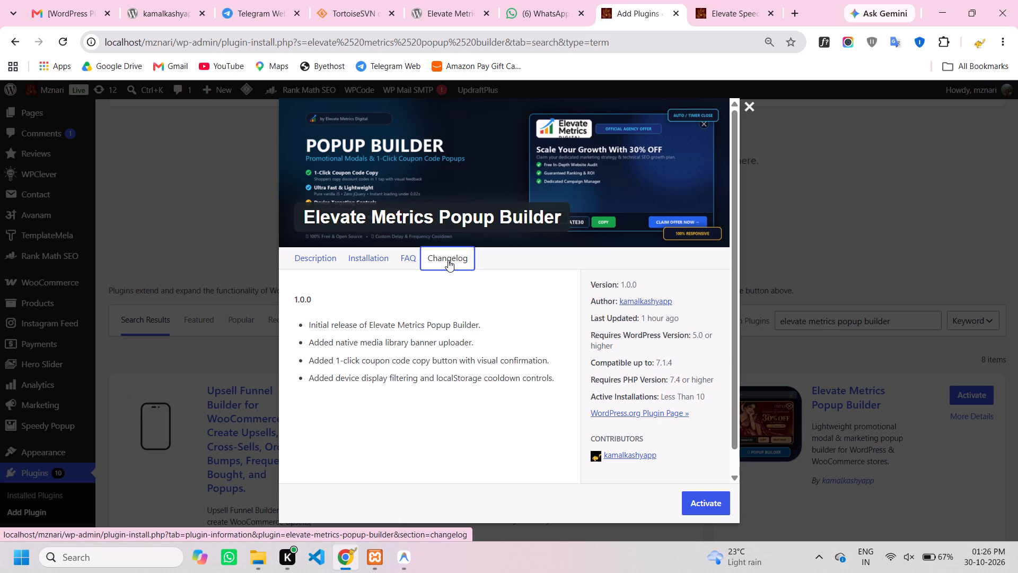
Activate the Elevate Metrics Popup Builder plugin.
left_click(685, 498)
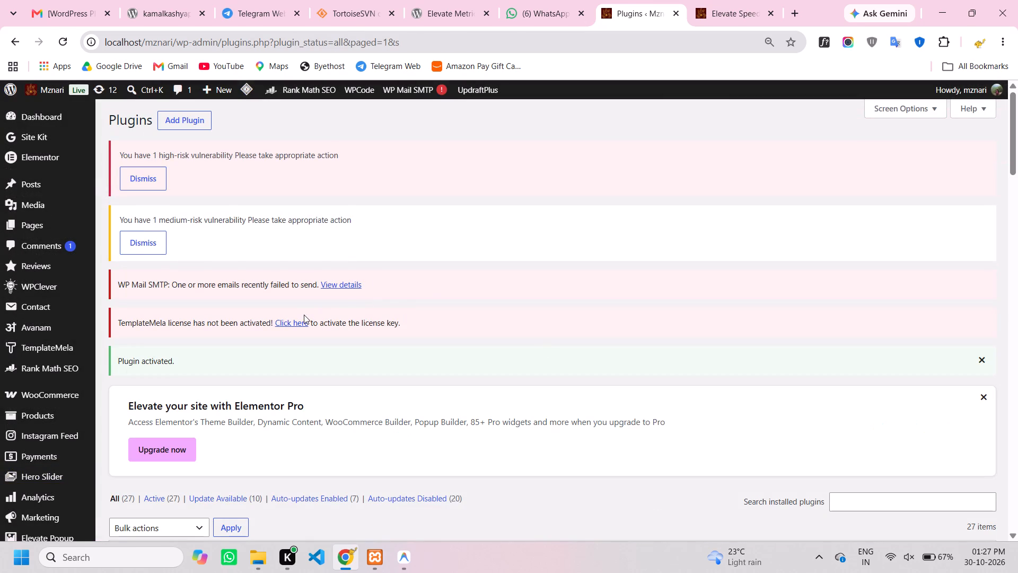
Look through the whole list of installed plugins and find the Elevate Metrics Popup Builder entry.
scroll(304, 315, "down", 7)
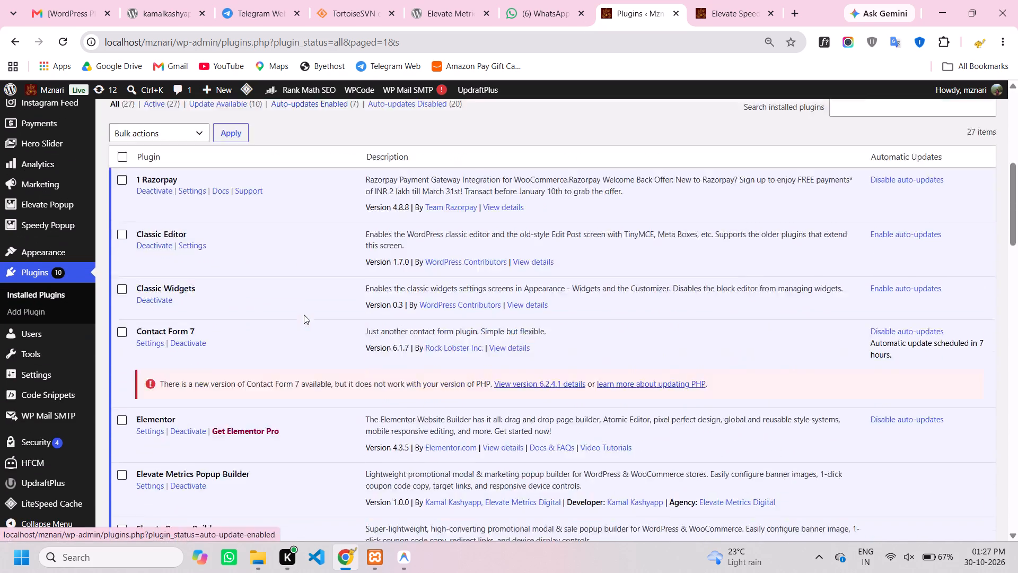
scroll(304, 315, "down", 3)
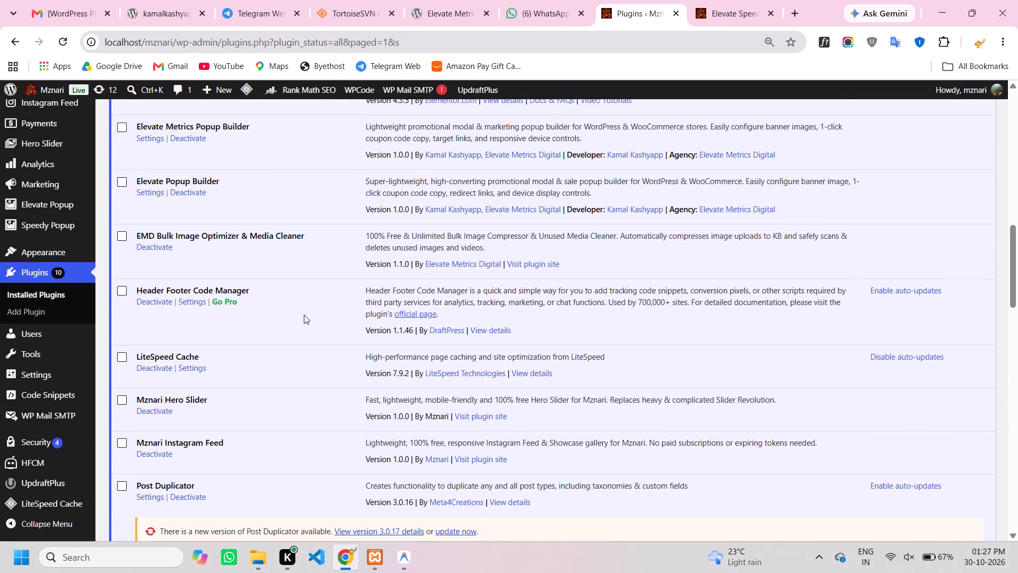
scroll(304, 315, "down", 3)
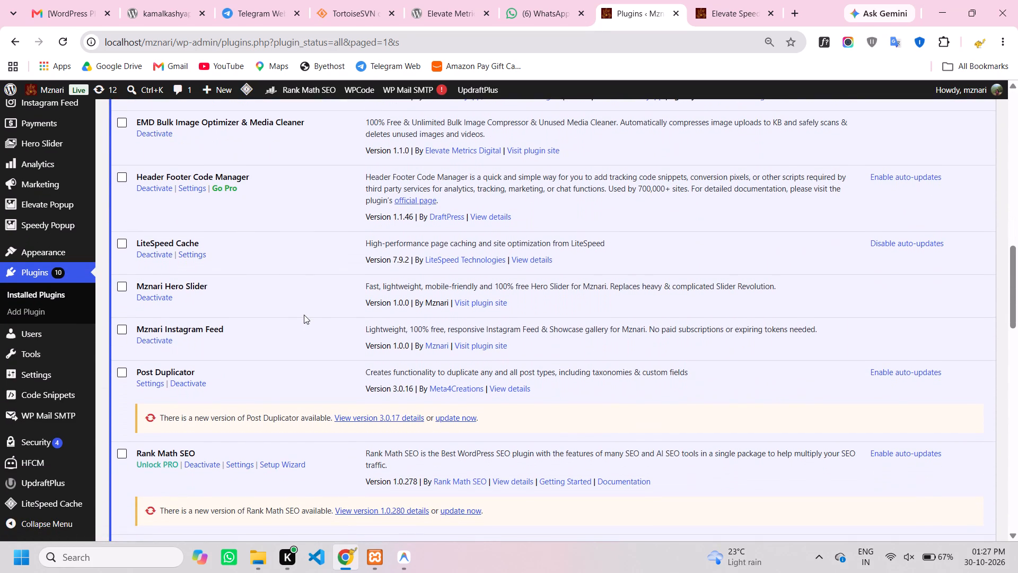
scroll(304, 315, "down", 4)
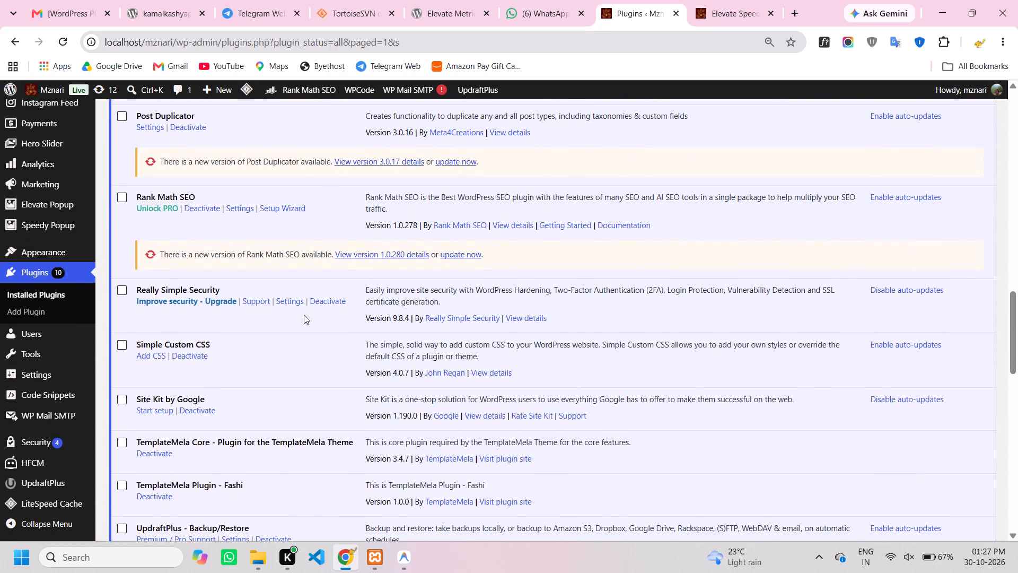
scroll(304, 315, "down", 8)
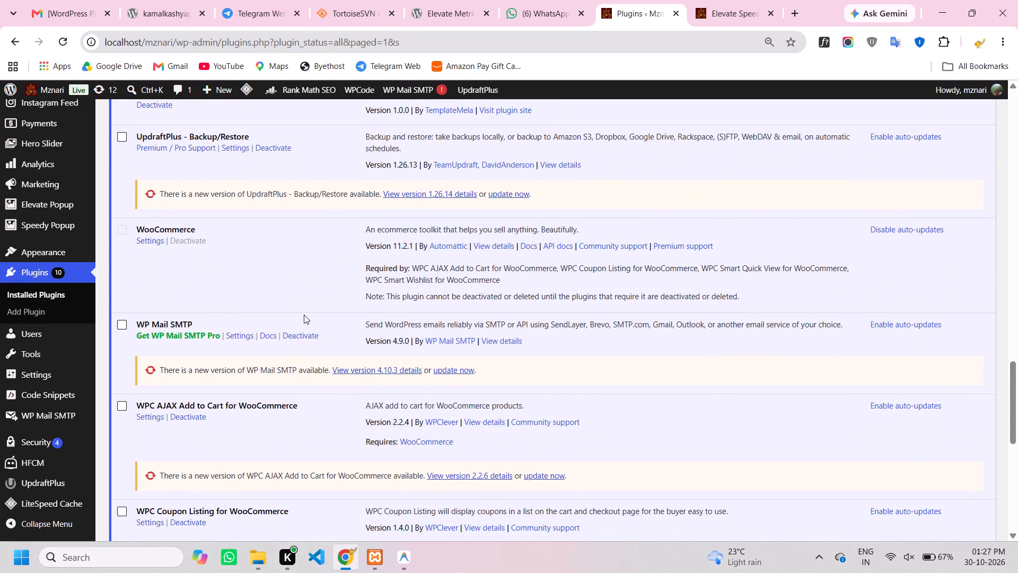
scroll(304, 315, "down", 6)
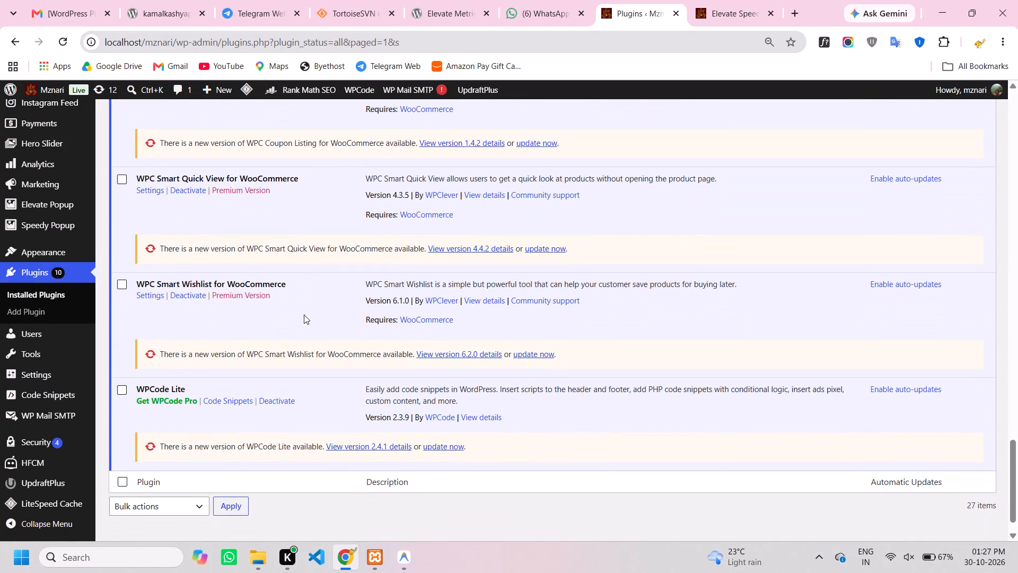
scroll(304, 315, "up", 4)
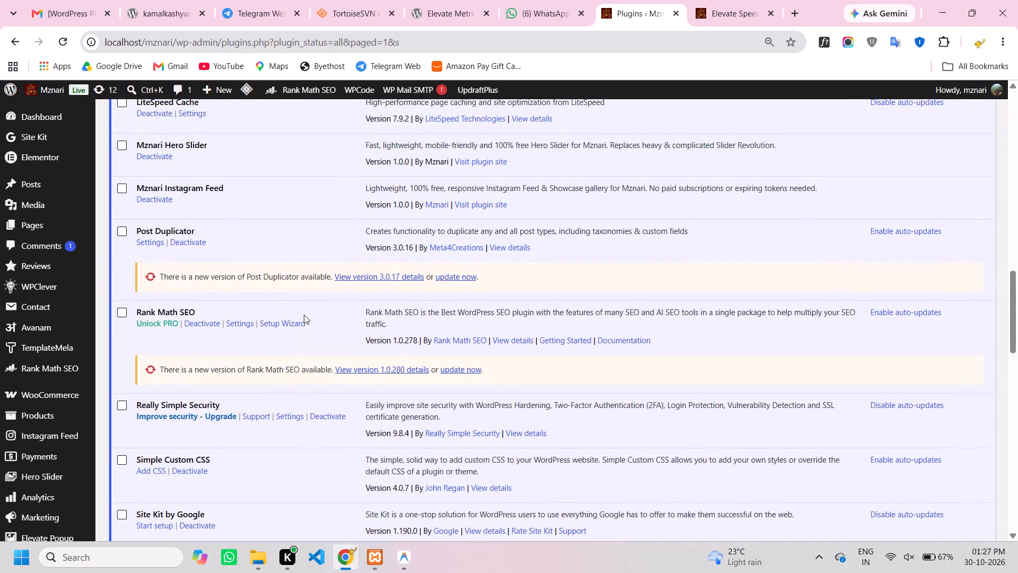
scroll(304, 315, "up", 4)
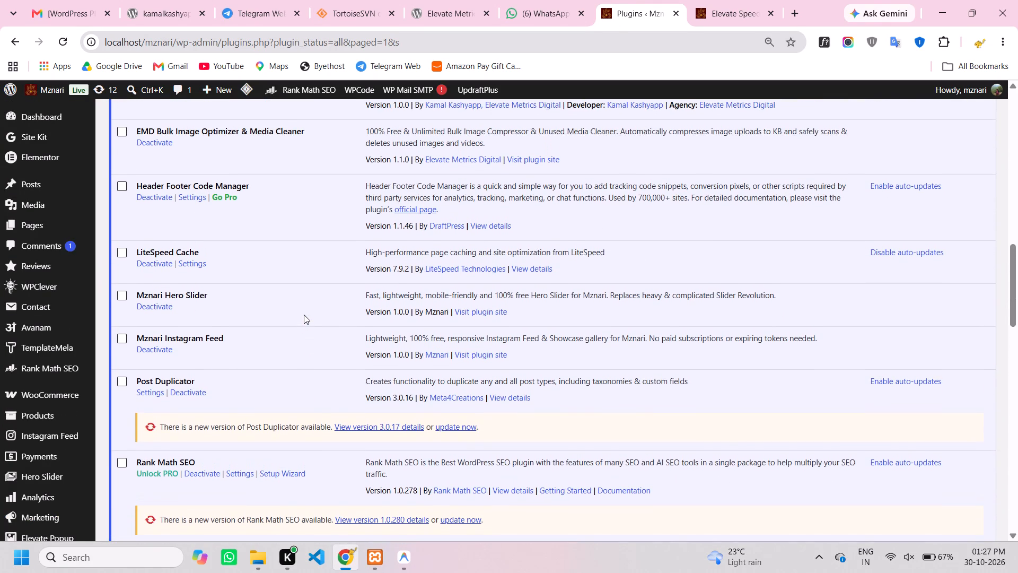
scroll(304, 315, "up", 2)
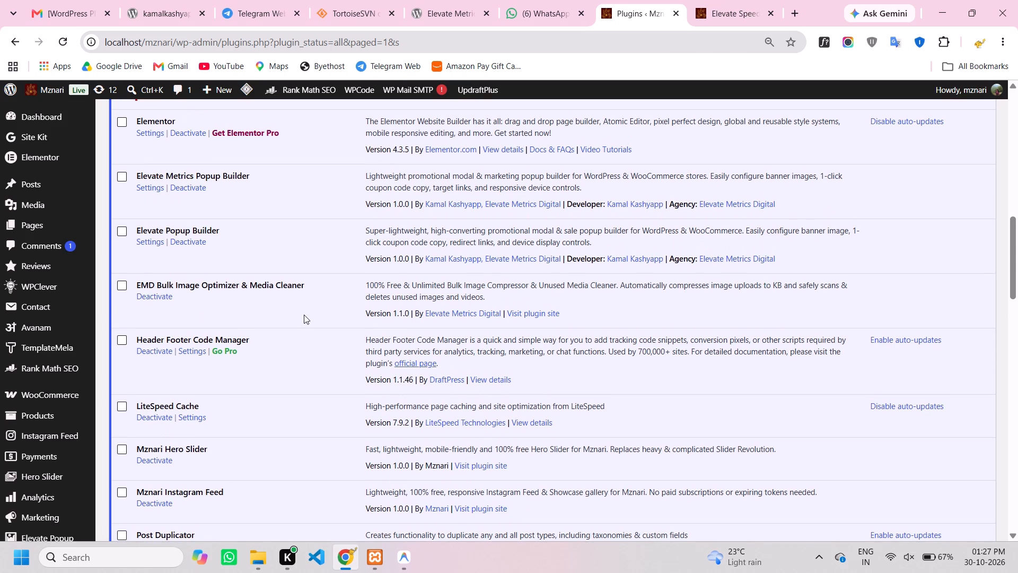
scroll(304, 315, "up", 1)
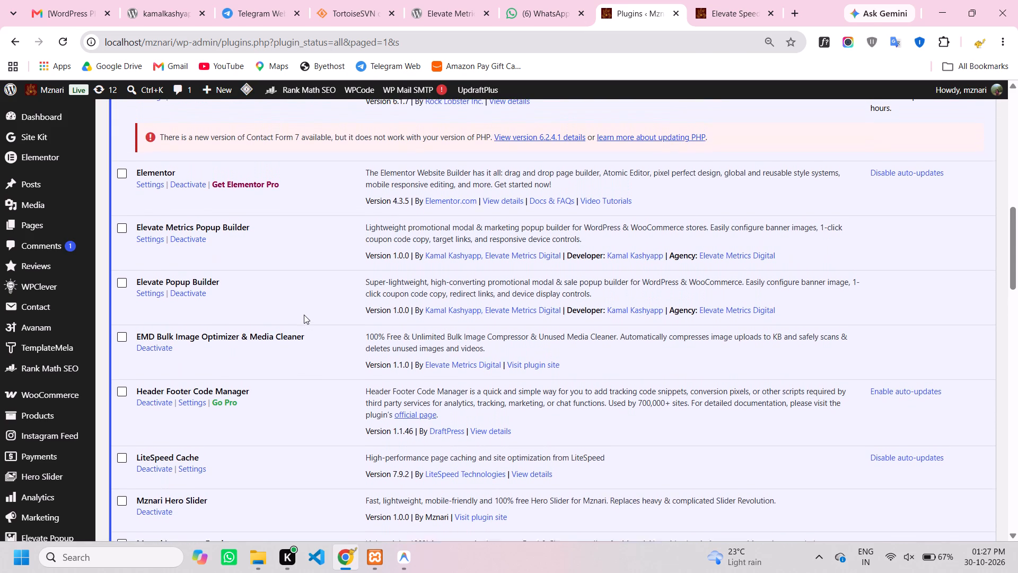
scroll(304, 315, "up", 1)
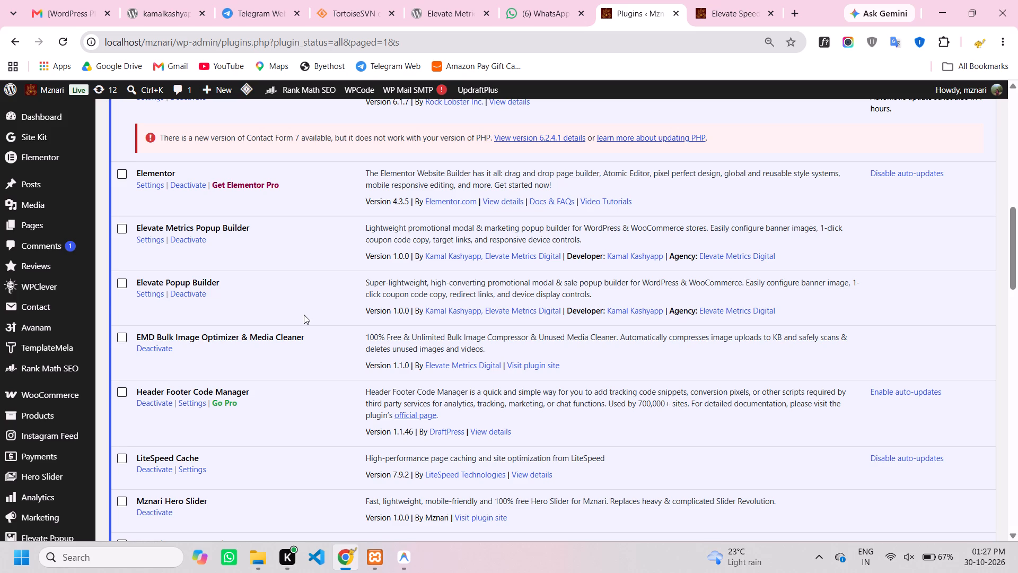
Open the Elevate Metrics Popup Builder settings and view its popup options.
left_click(150, 236)
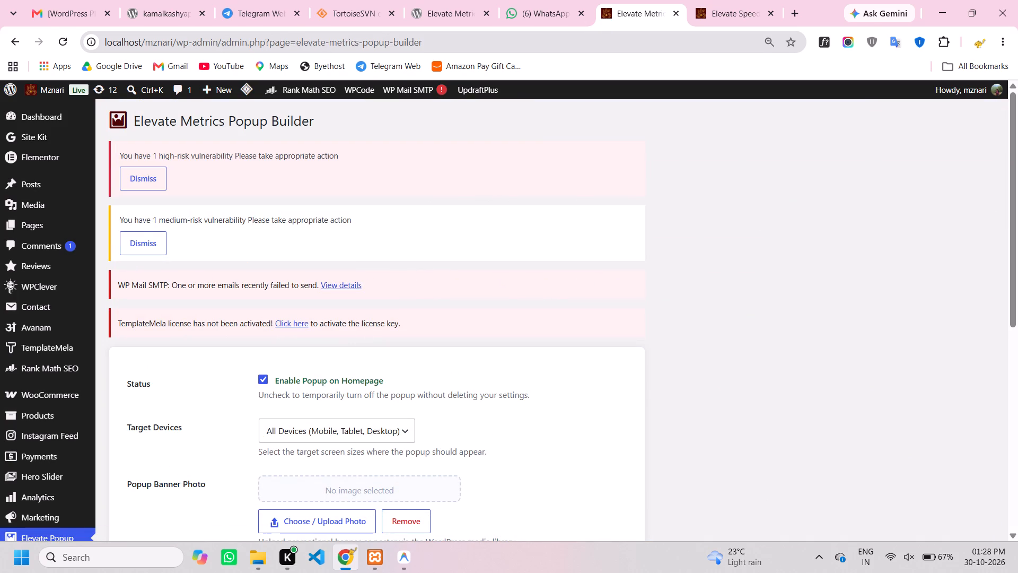
scroll(360, 328, "down", 5)
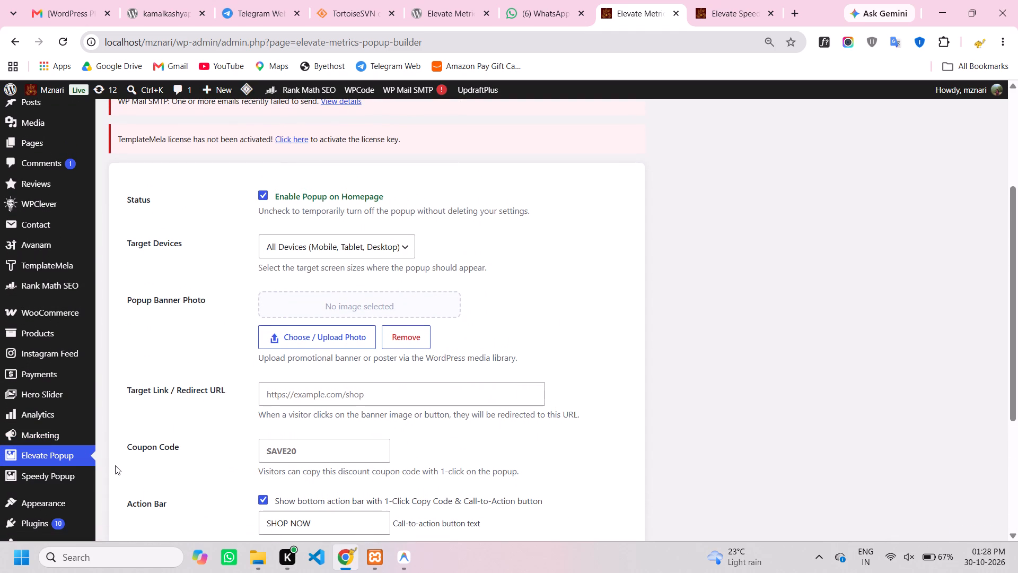
Open the Speedy Popup settings in a separate browser tab, keeping the Elevate Metrics Popup Builder settings page loaded in its own tab.
left_click(18, 38)
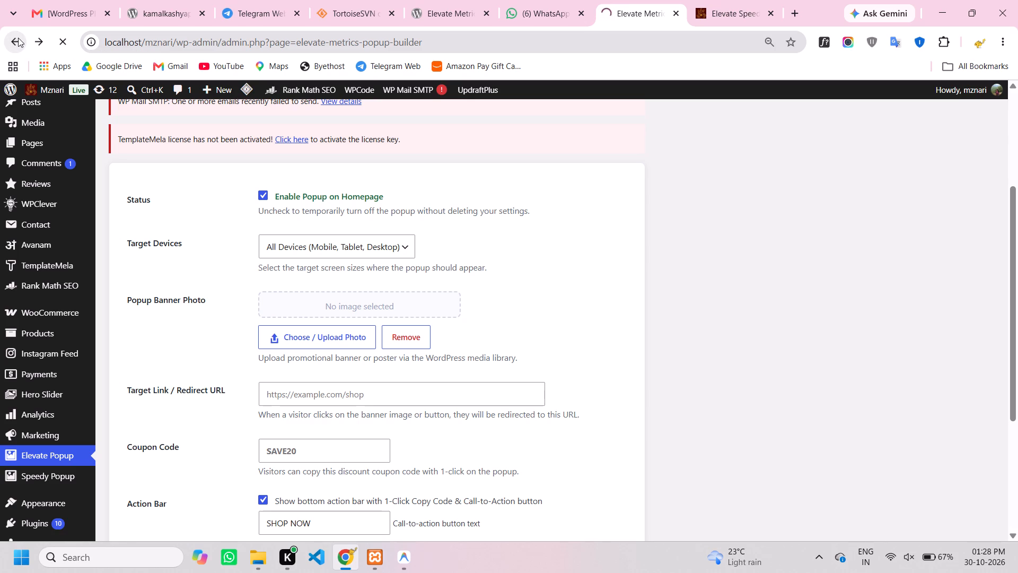
left_click(53, 475, "ctrl")
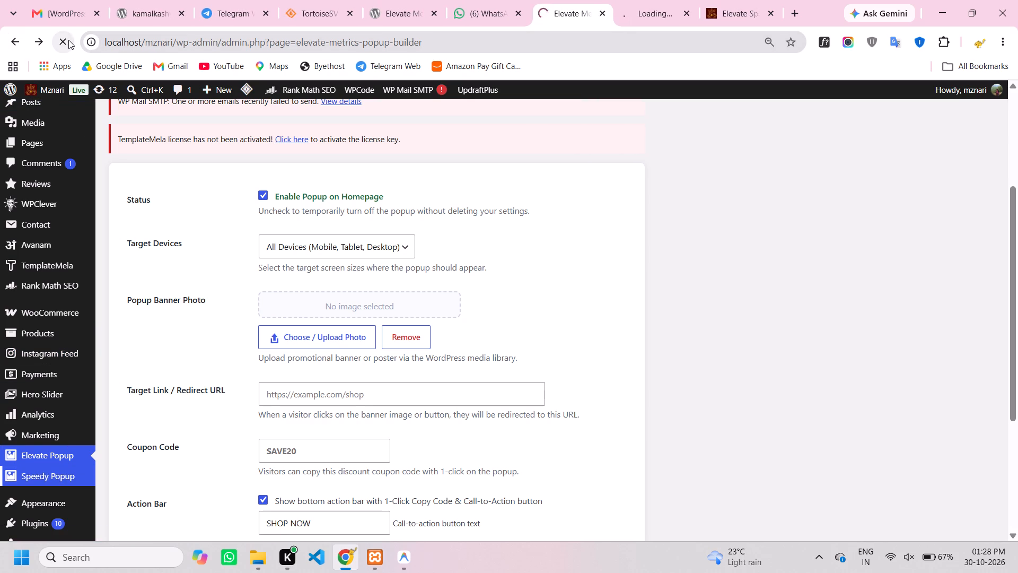
left_click(68, 40)
left_click(432, 38)
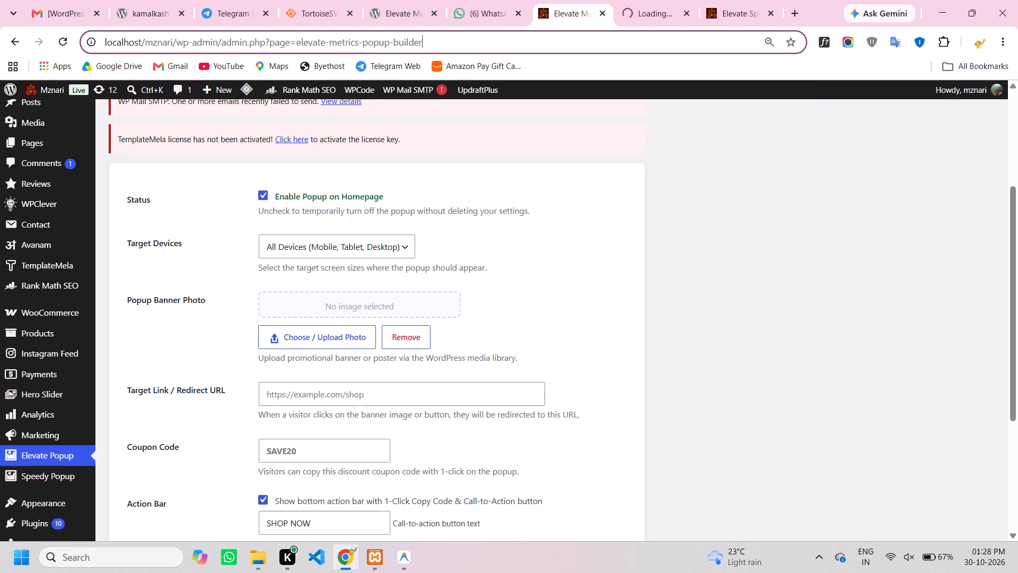
key("Return")
left_click(630, 0)
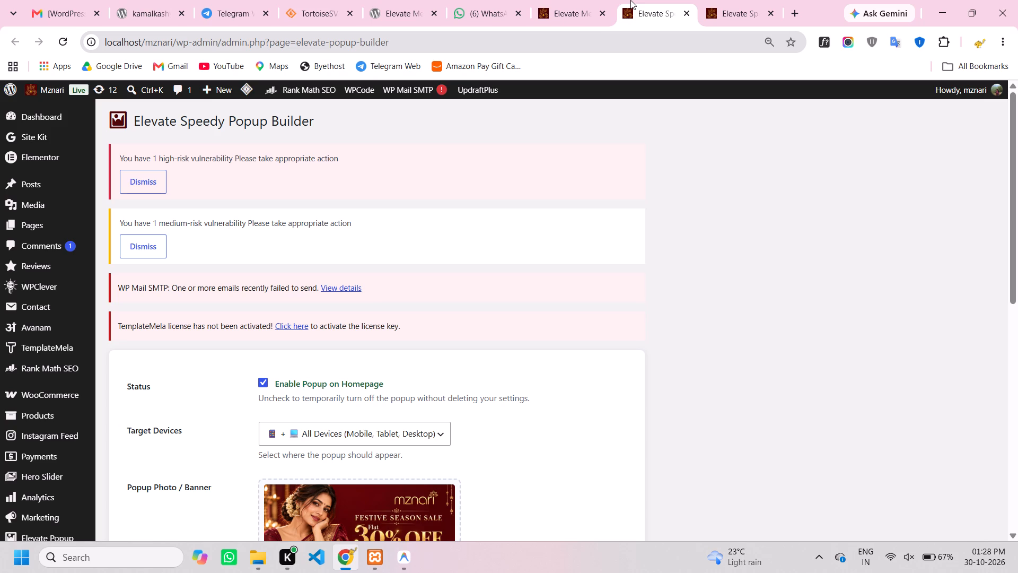
scroll(664, 5, "up", 2)
scroll(605, 299, "down", 3)
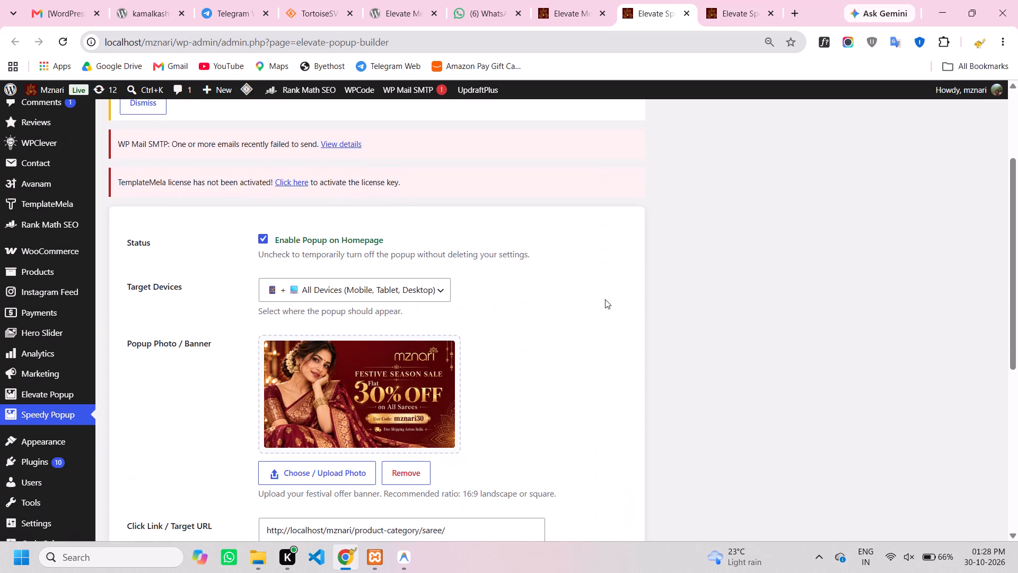
scroll(390, 481, "down", 1)
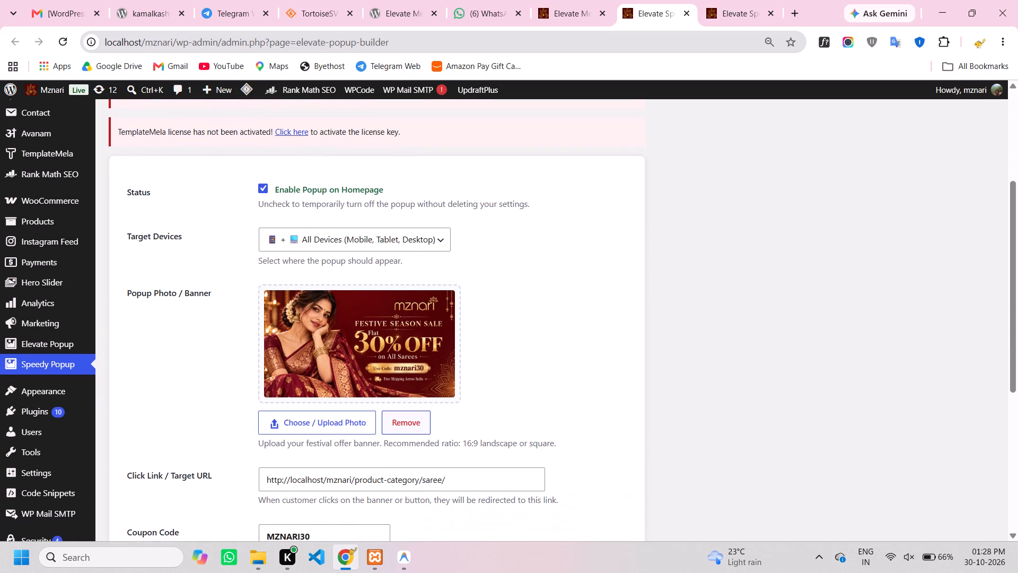
left_click(390, 481)
key("ctrl+a")
key("ctrl+c")
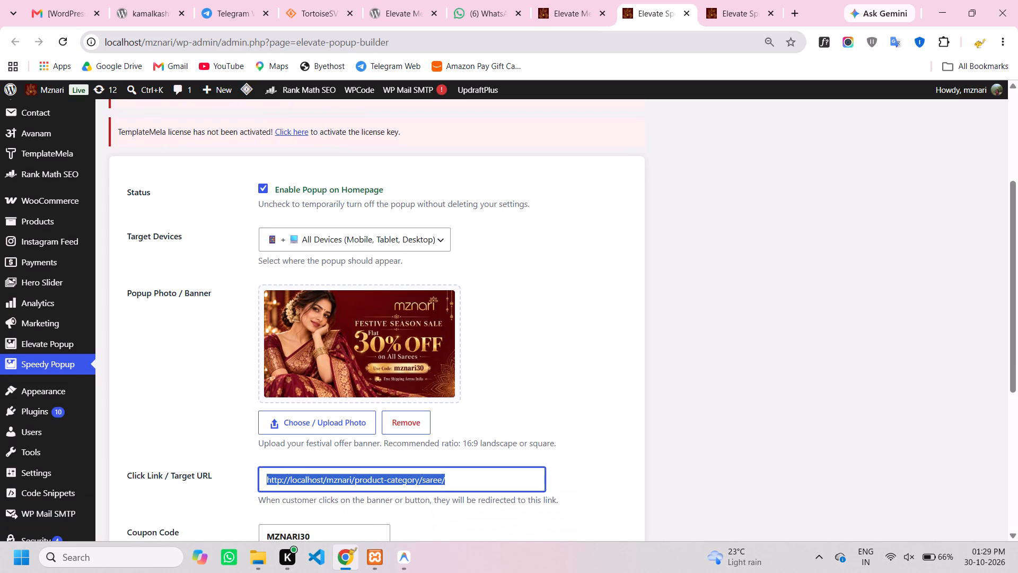
Check the Elevate Speedy Popup Builder settings on the live mznari.com site, and return to the localhost version's settings.
left_click(717, 14)
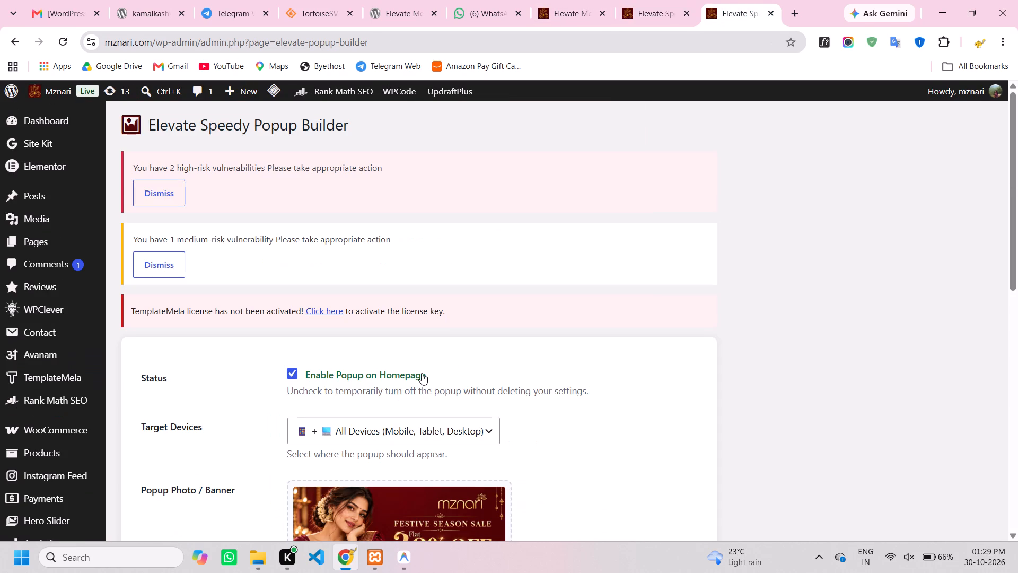
left_click(663, 0)
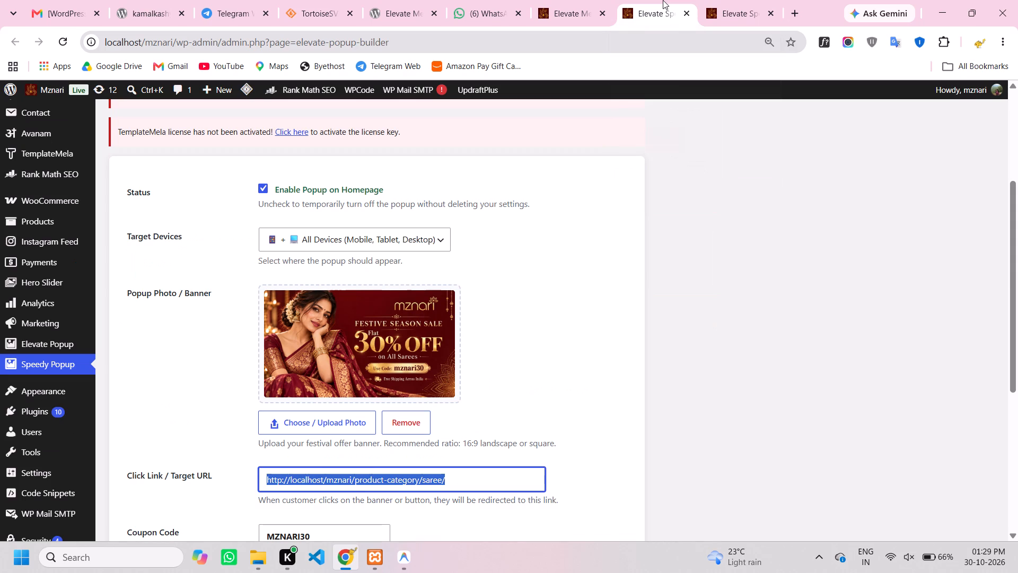
scroll(540, 320, "up", 5)
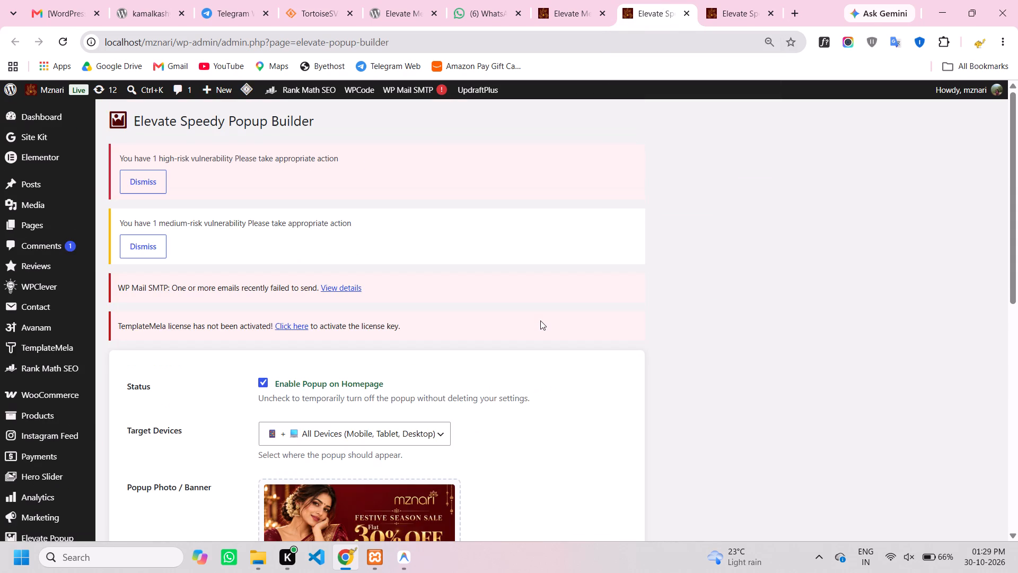
left_click(573, 4)
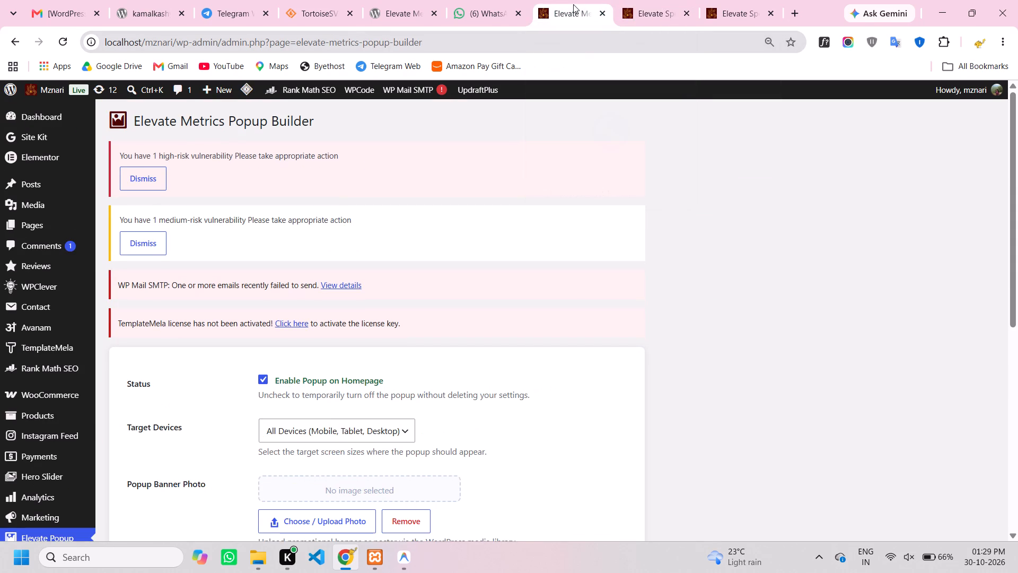
scroll(387, 380, "down", 2)
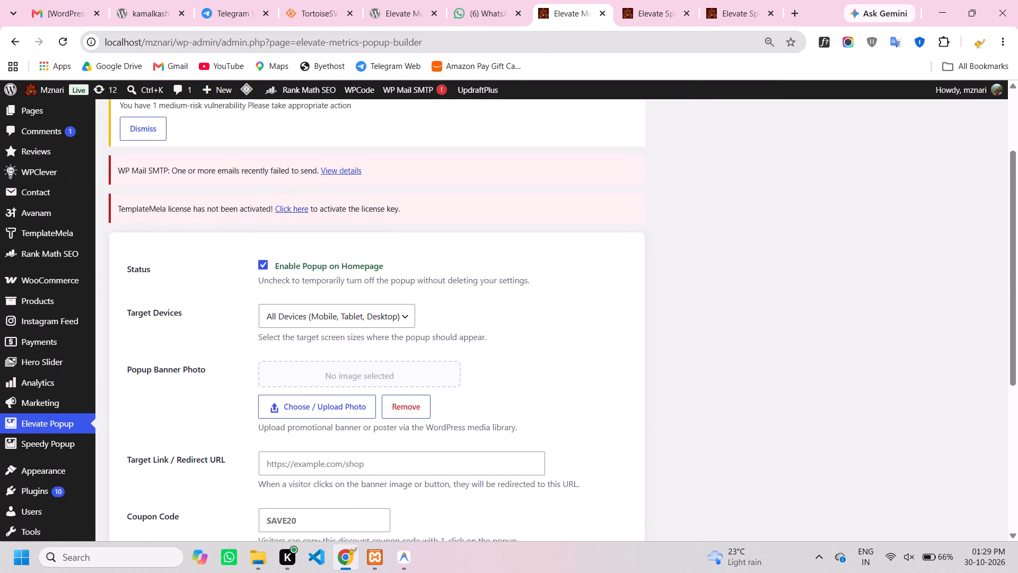
scroll(387, 380, "down", 1)
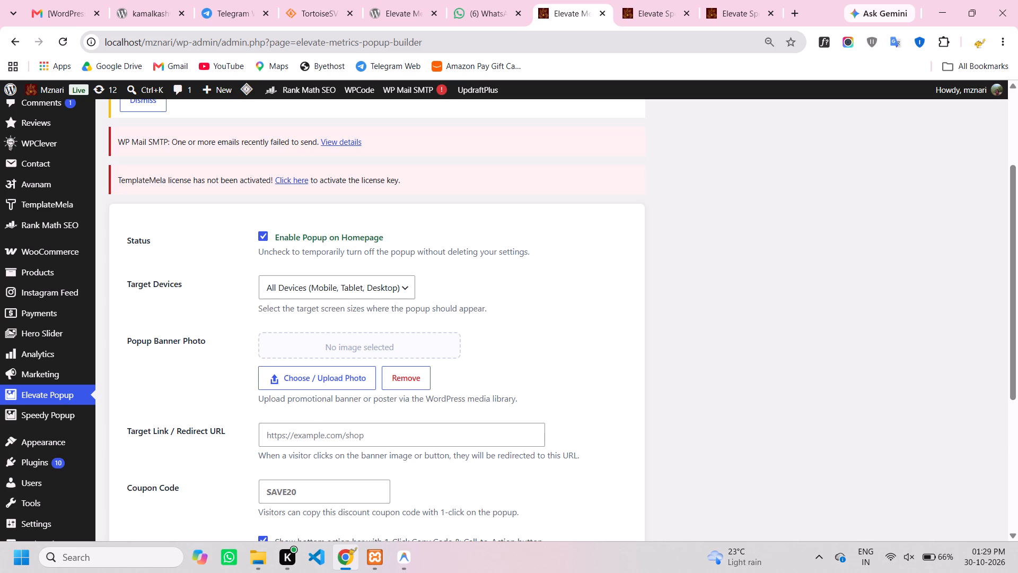
left_click(312, 437)
key("ctrl+v")
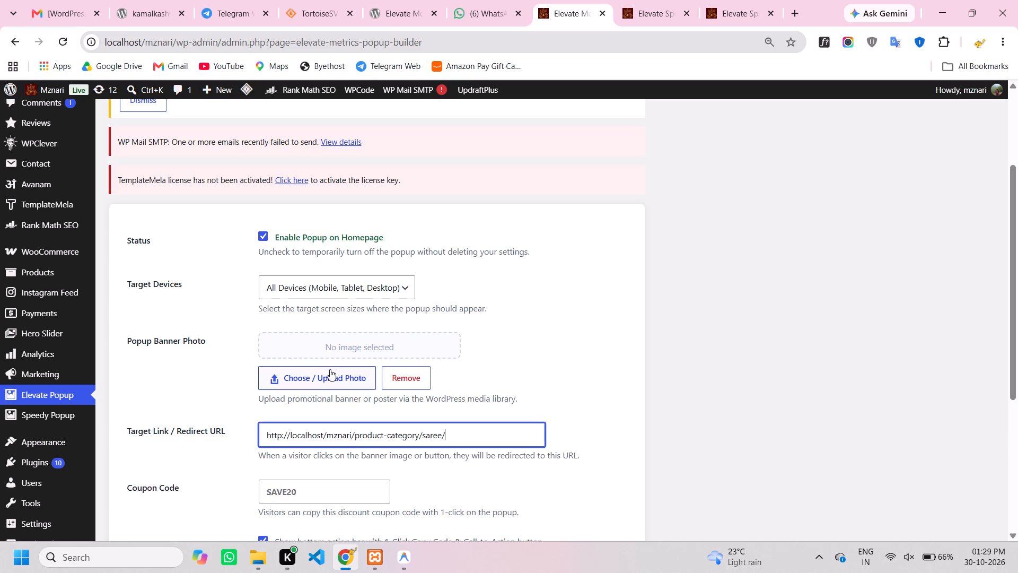
Open the popup banner photo chooser for Elevate Metrics and browse the media library for the festive sale banner.
left_click(330, 369)
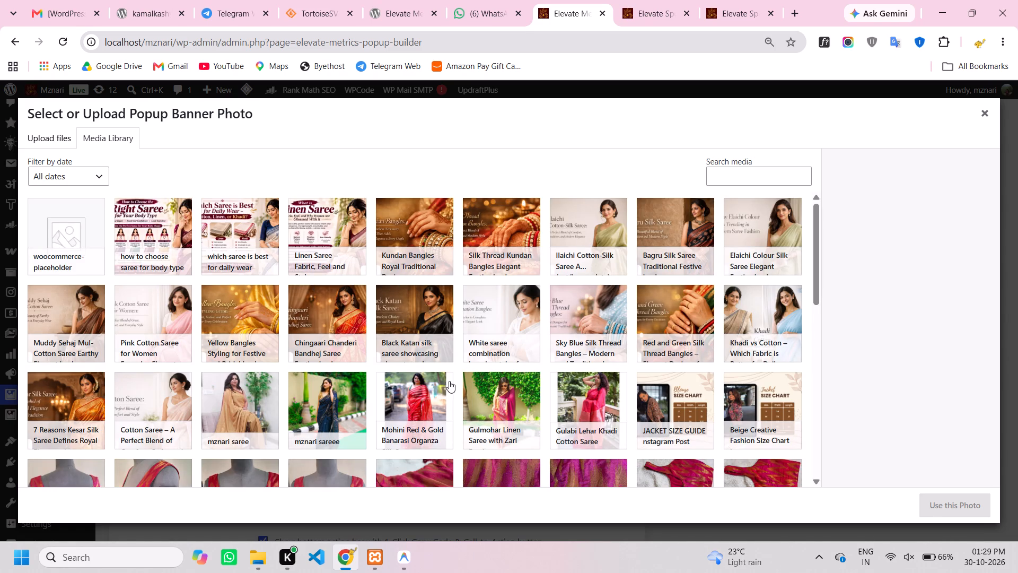
scroll(449, 381, "down", 4)
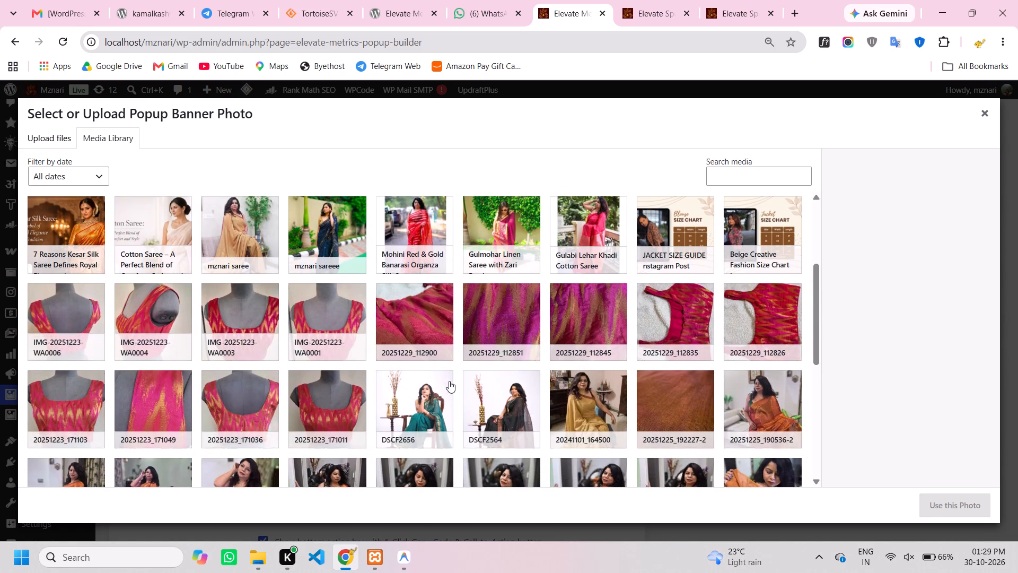
scroll(449, 381, "down", 8)
scroll(449, 381, "up", 8)
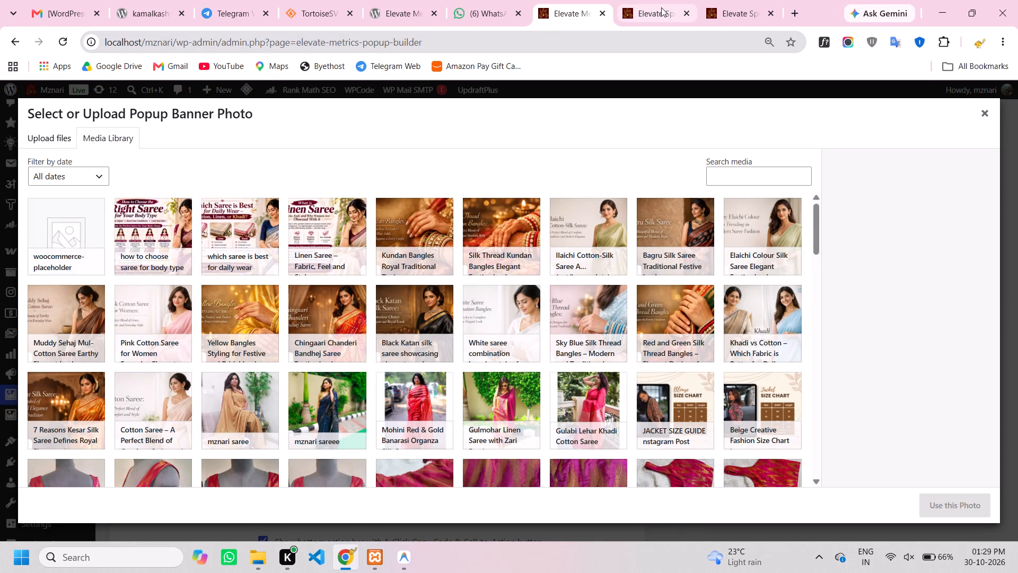
Open the existing Speedy Popup banner image in its own browser tab and copy its file name, festive-sale-popup.jpg.
left_click(659, 6)
scroll(406, 326, "down", 2)
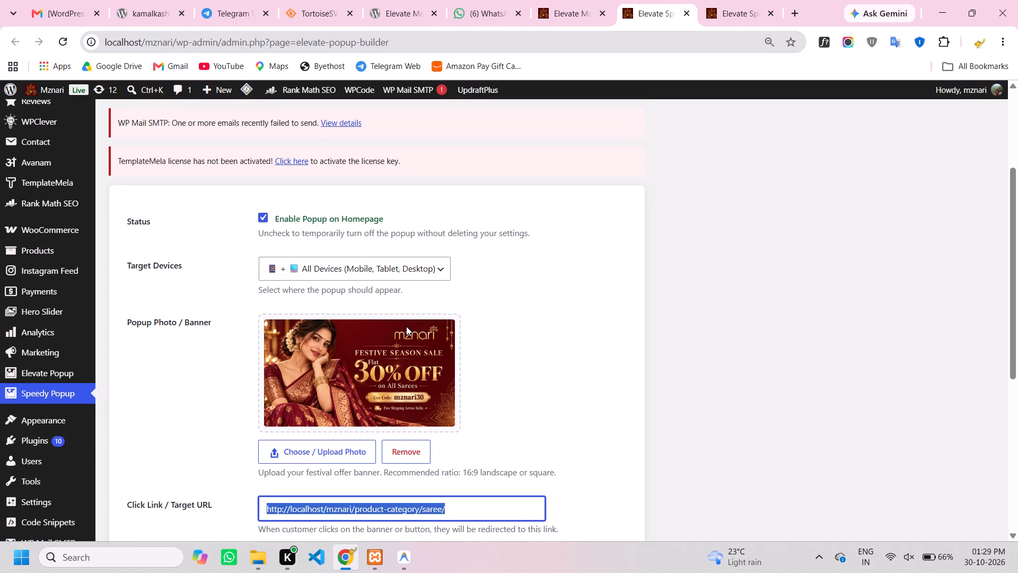
right_click(356, 360)
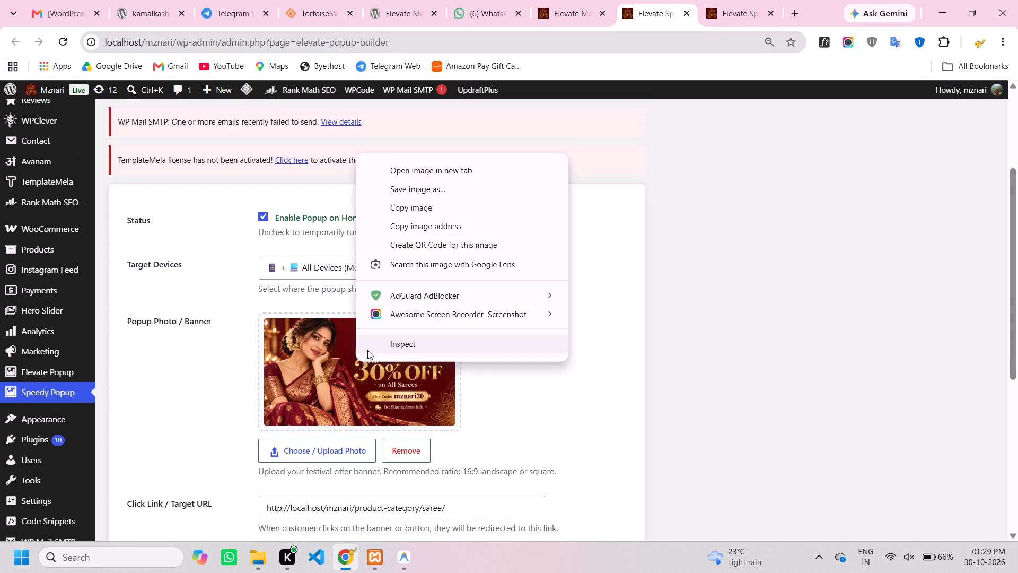
left_click(427, 173)
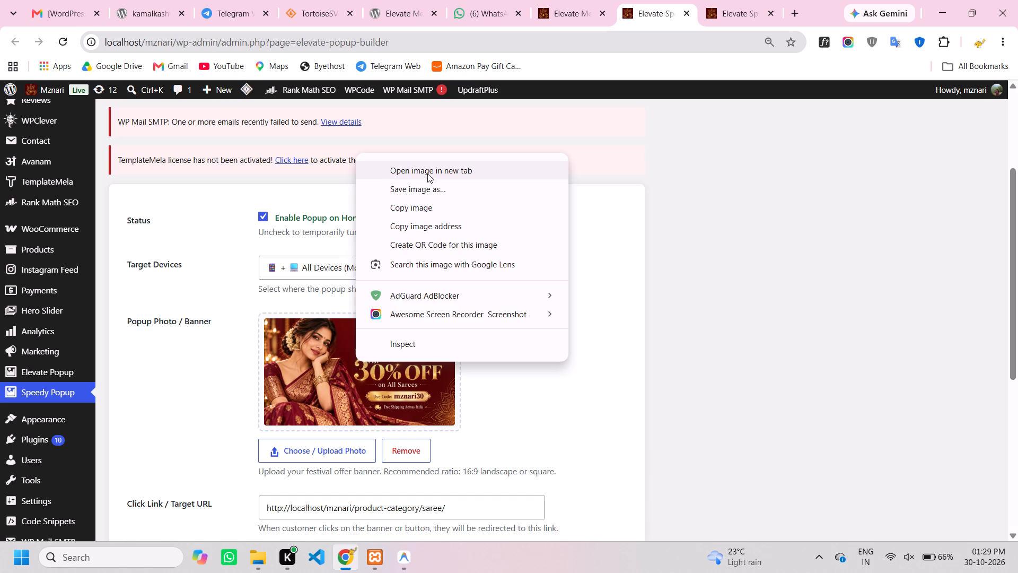
left_click(663, 0)
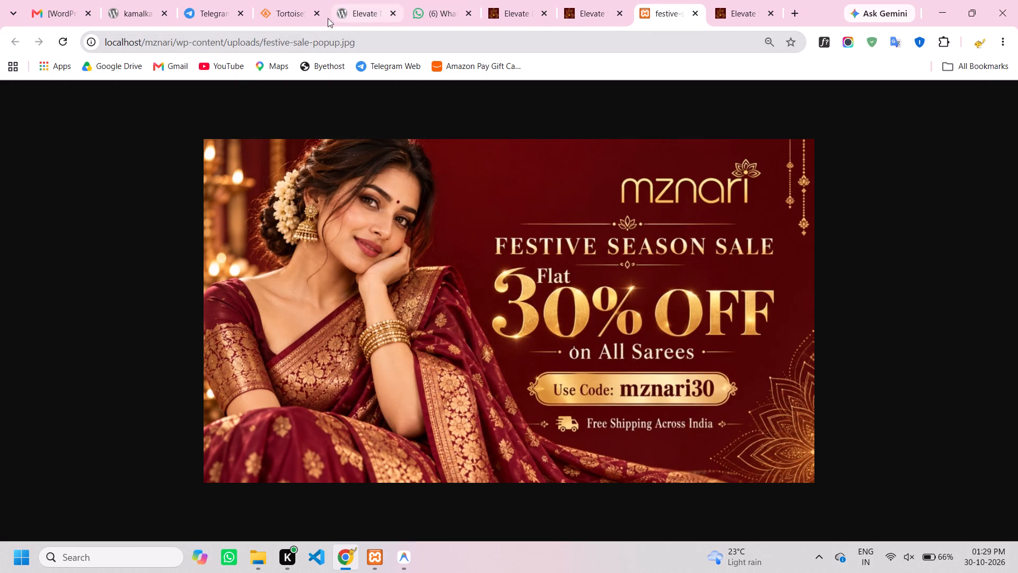
left_click_drag(264, 42, 399, 41)
key("ctrl+c")
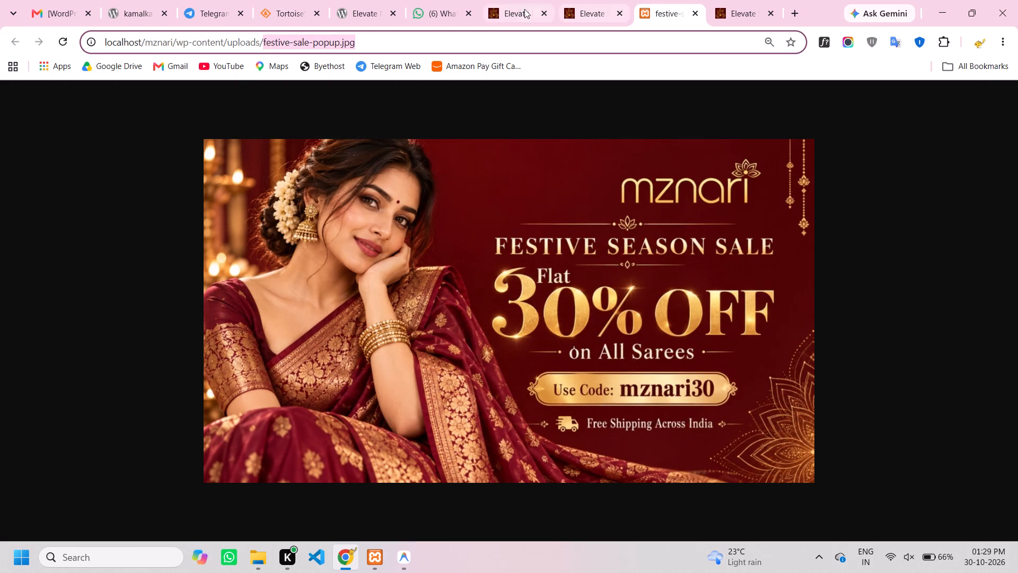
Search the media library for festive-sale-popup.jpg from the Elevate Metrics banner photo chooser, check the source image again, and close the chooser.
left_click(511, 11)
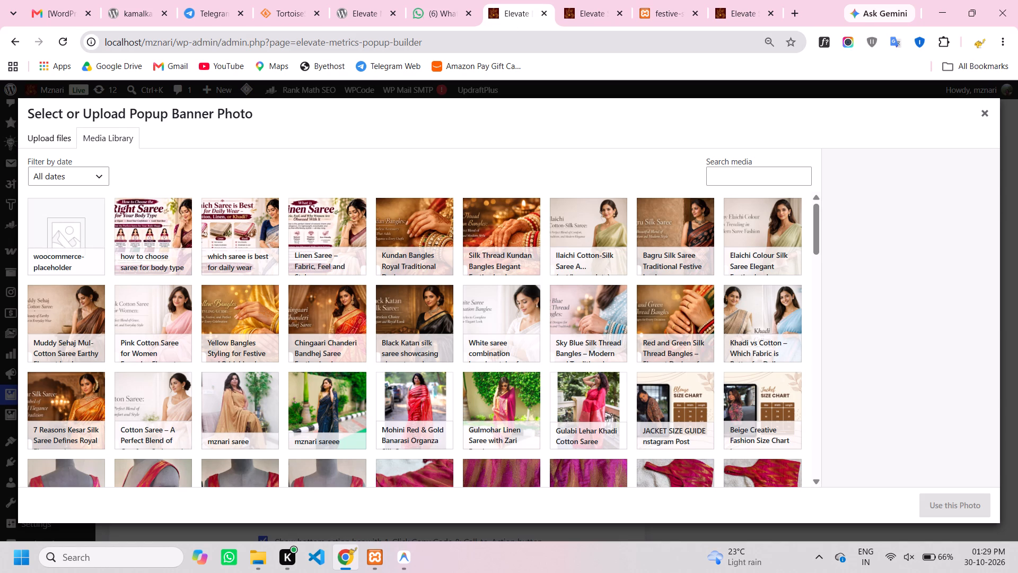
left_click(727, 179)
key("ctrl+v")
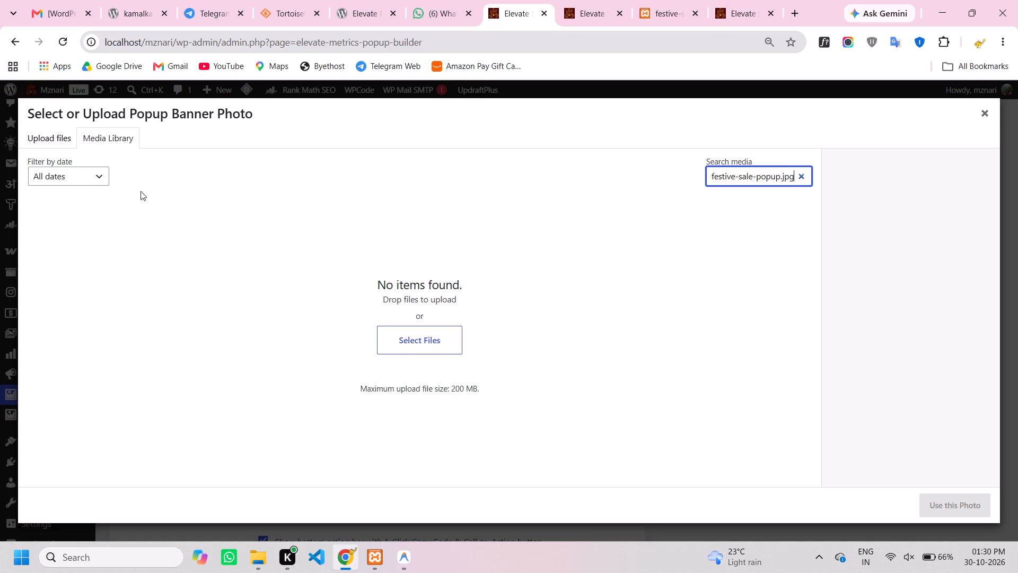
left_click(51, 142)
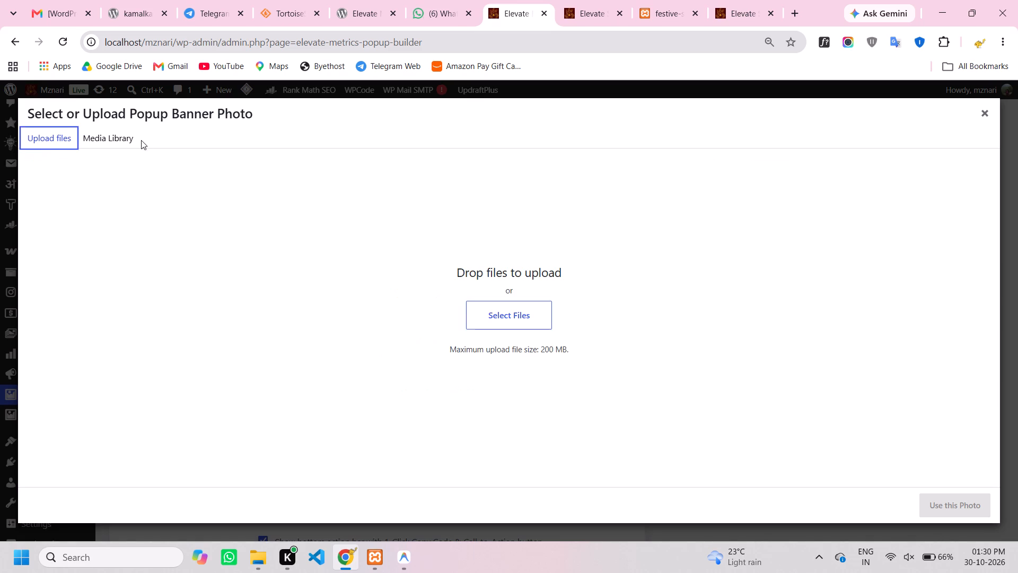
left_click(119, 134)
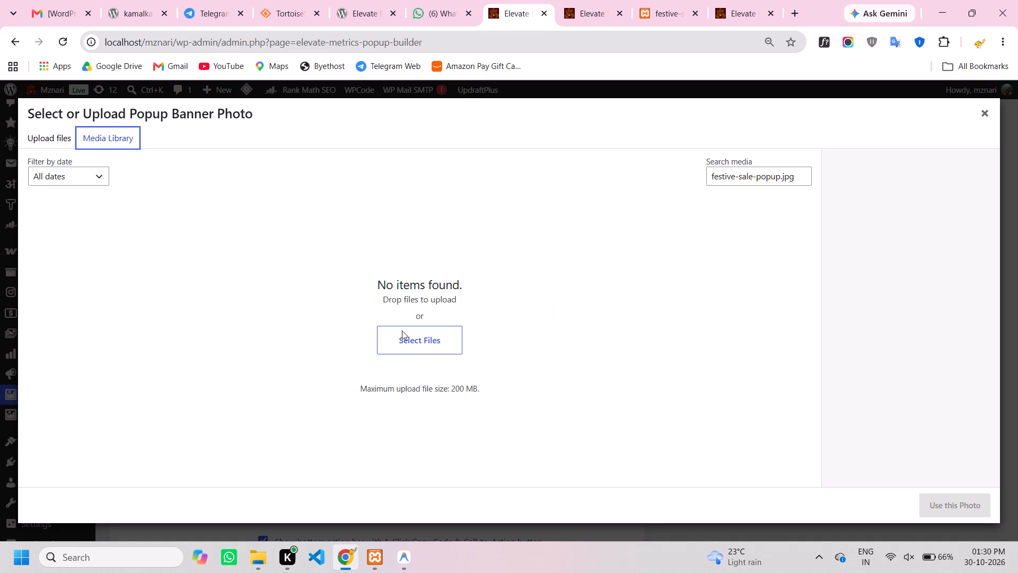
left_click(576, 5)
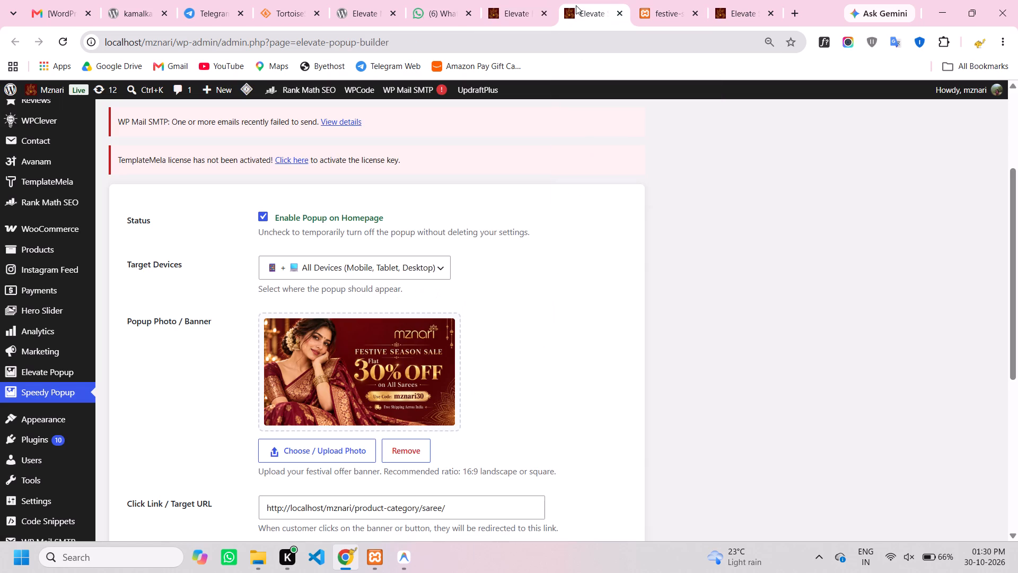
left_click(661, 5)
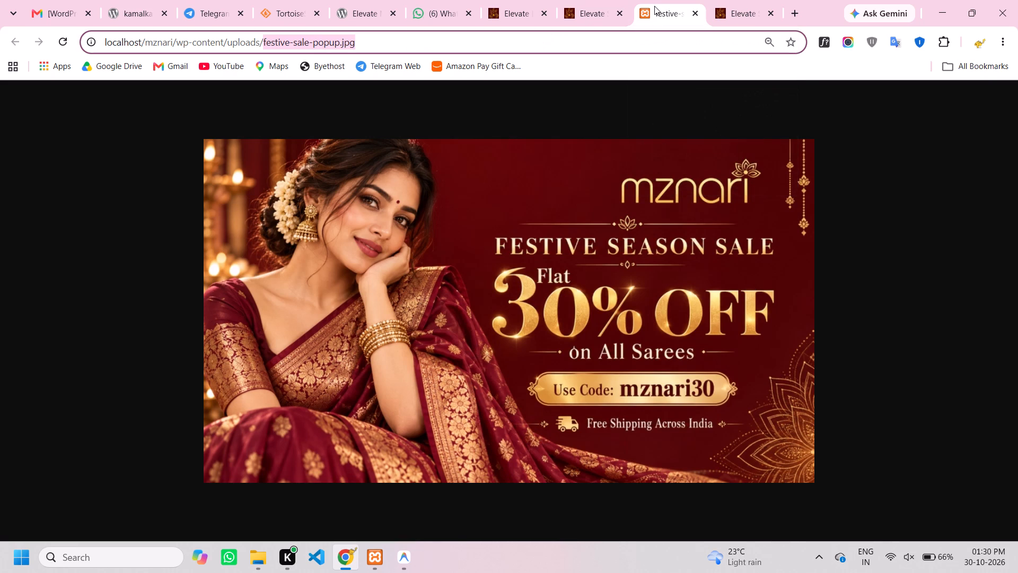
left_click(519, 1)
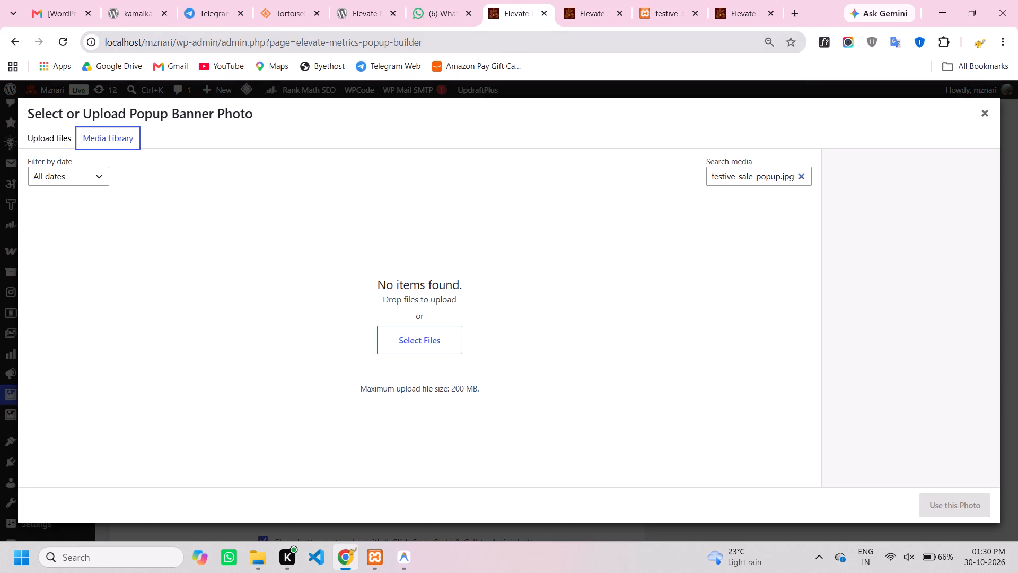
left_click_drag(714, 176, 664, 186)
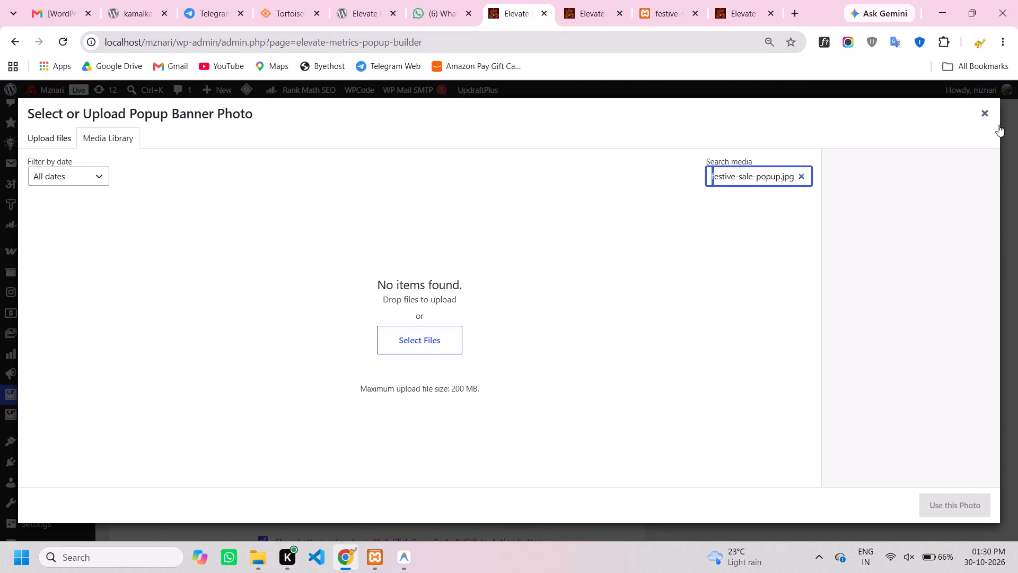
left_click(989, 112)
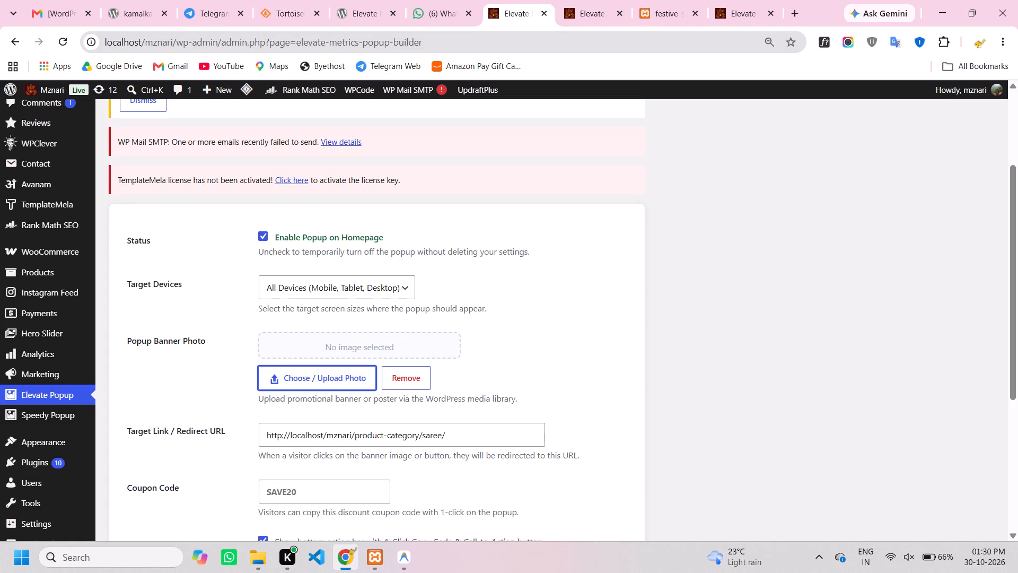
Review the Elevate Metrics popup options from target devices through coupon code, action bar, and timing and frequency.
left_click(364, 290)
left_click(364, 290)
scroll(364, 290, "down", 2)
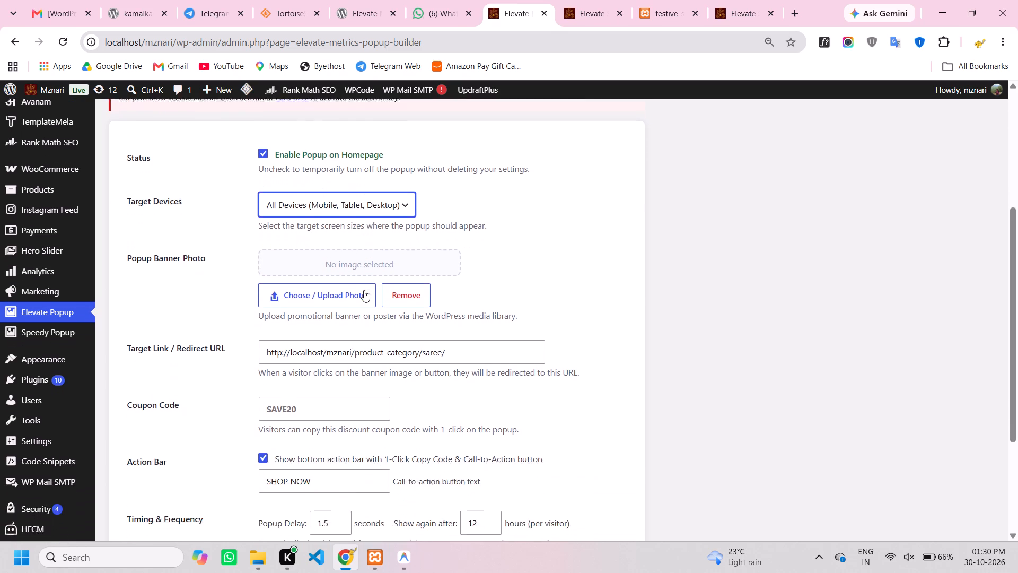
scroll(364, 290, "down", 3)
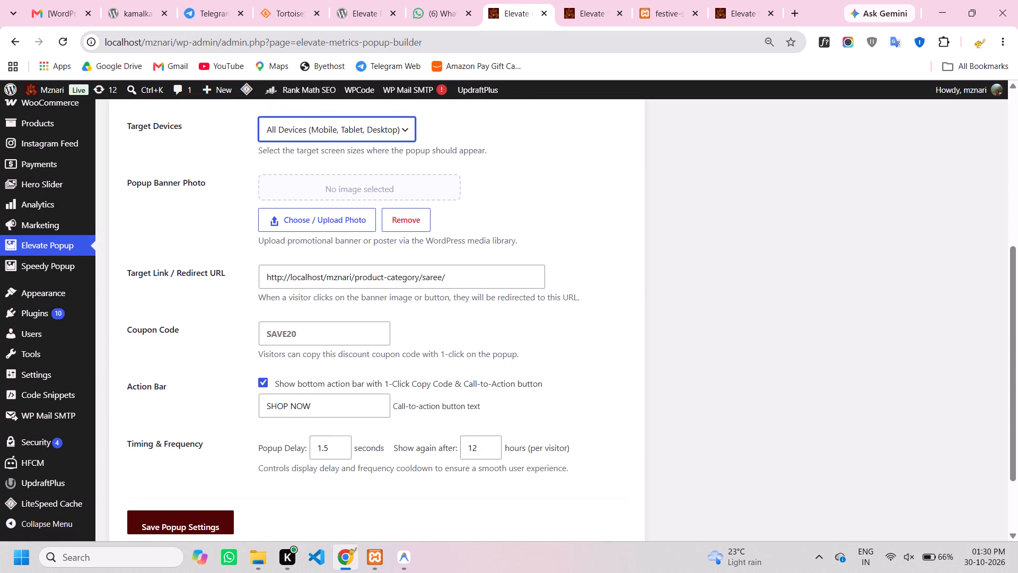
left_click(306, 322)
scroll(306, 322, "down", 3)
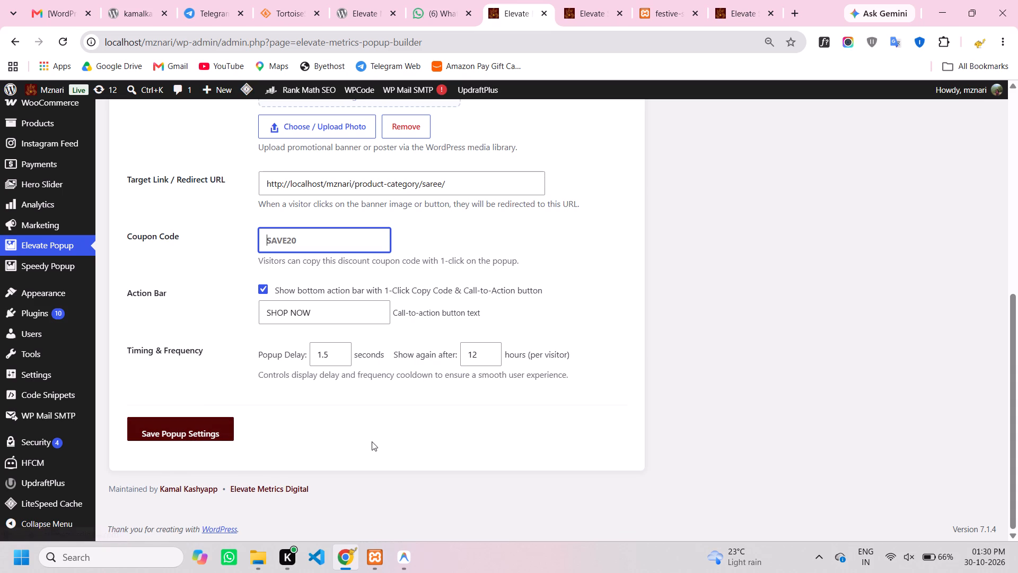
scroll(372, 441, "up", 3)
Check the Speedy Popup settings on the live mznari.com site and on localhost, down to the coupon code and action bar.
left_click(586, 5)
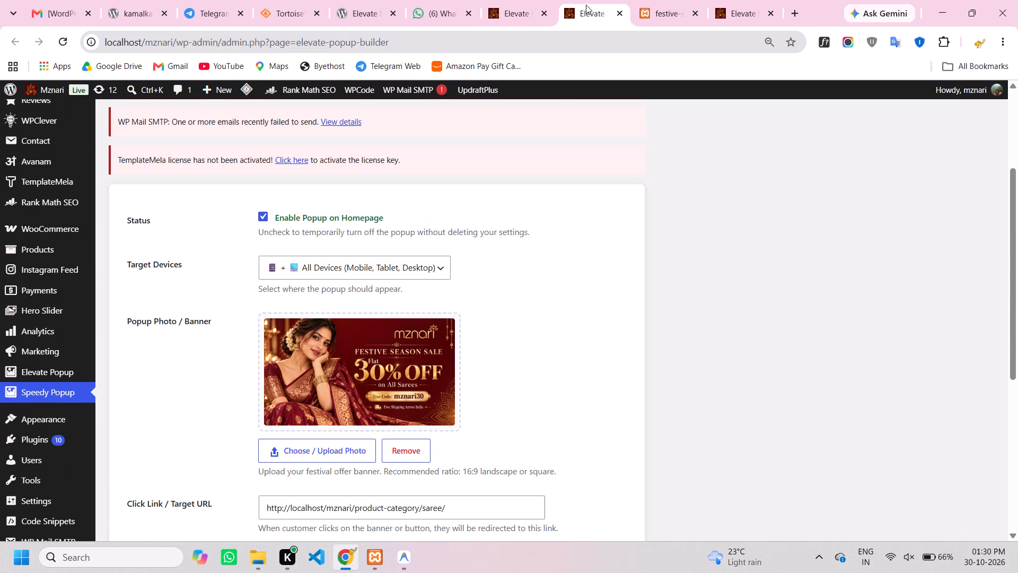
left_click(733, 6)
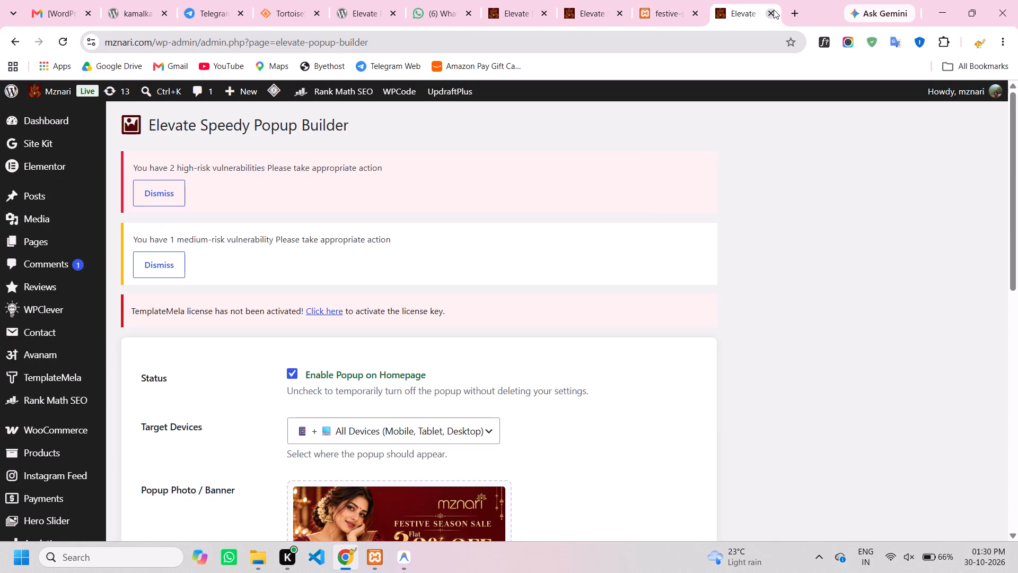
left_click(569, 10)
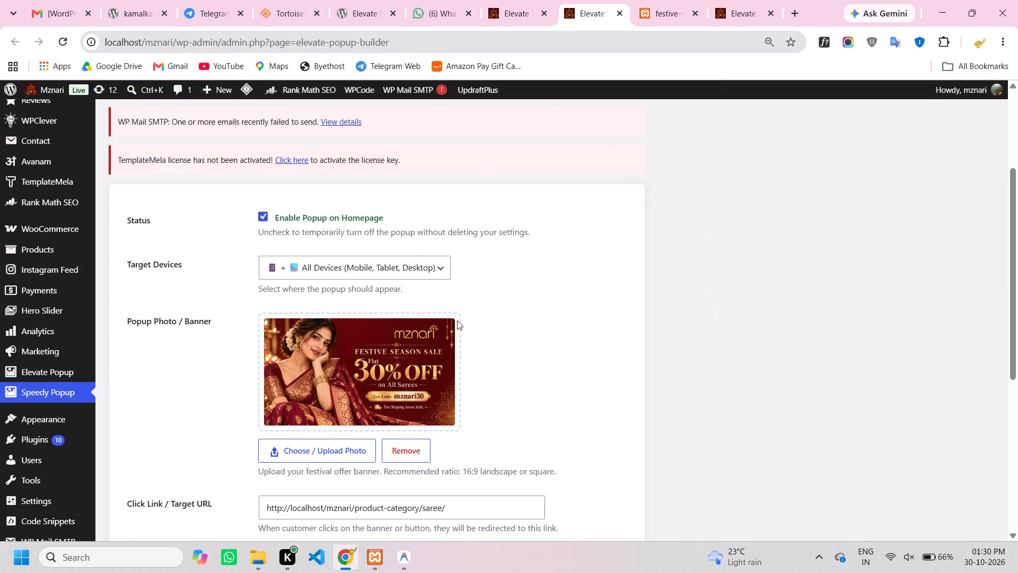
scroll(457, 320, "down", 1)
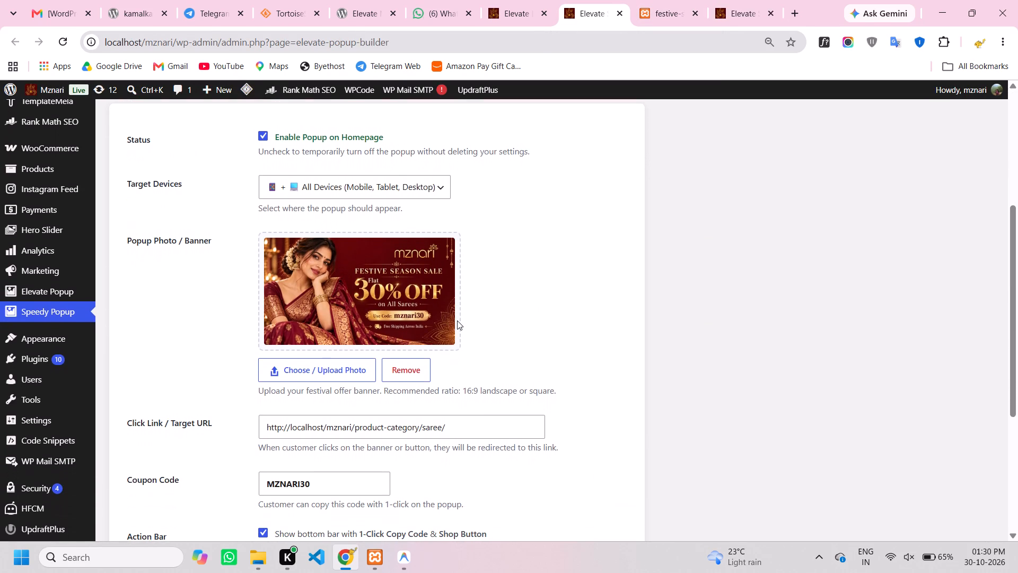
scroll(457, 320, "down", 1)
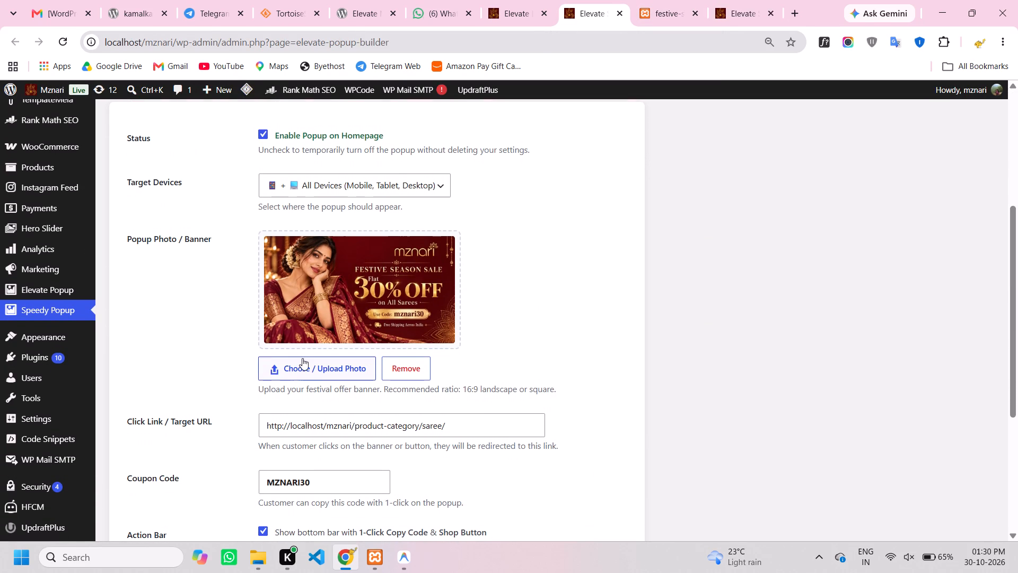
Browse the media library from the local Speedy Popup's photo chooser for the festive sale banner, and close it without choosing a photo.
left_click(302, 358)
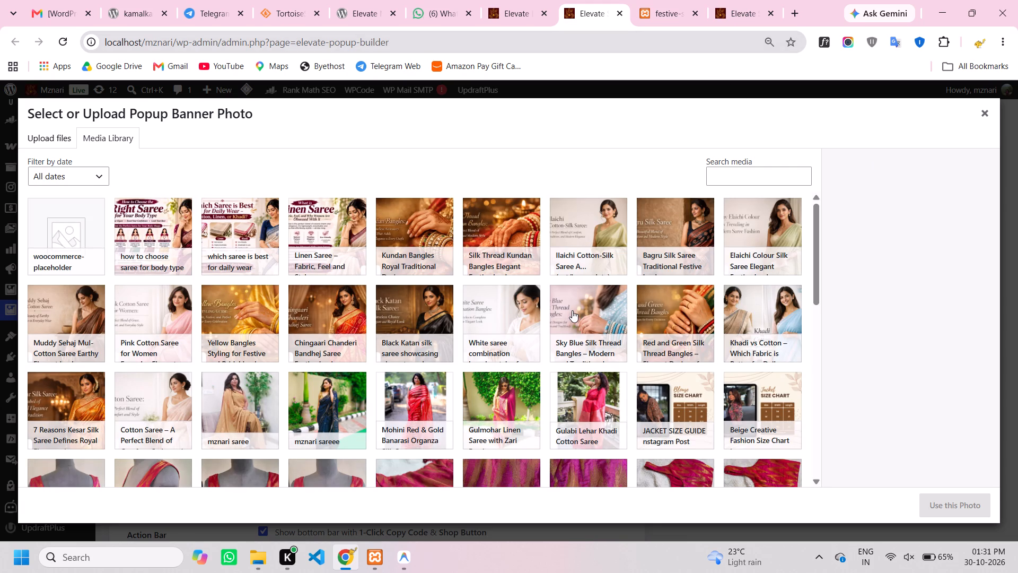
scroll(572, 310, "down", 6)
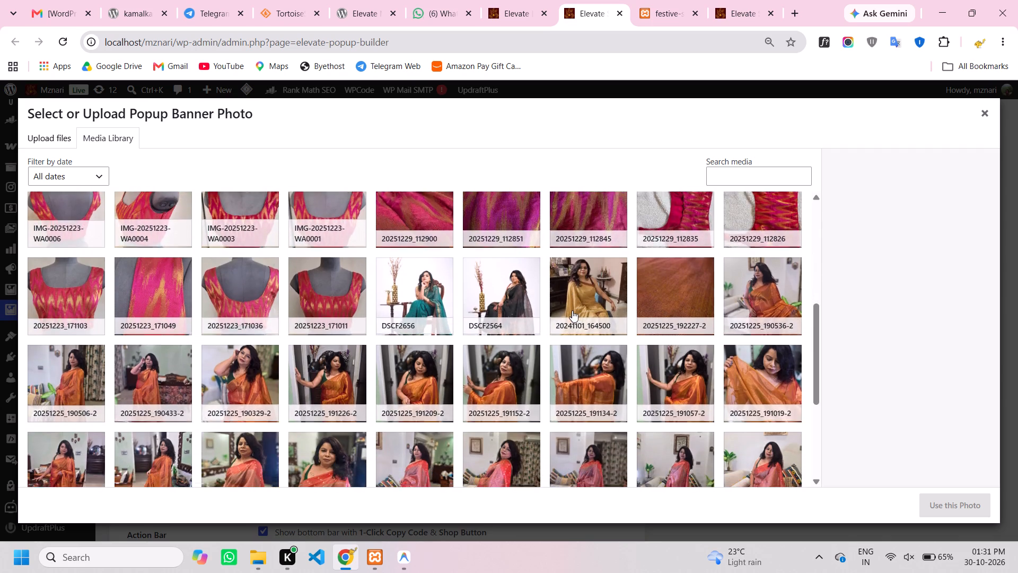
scroll(572, 310, "down", 9)
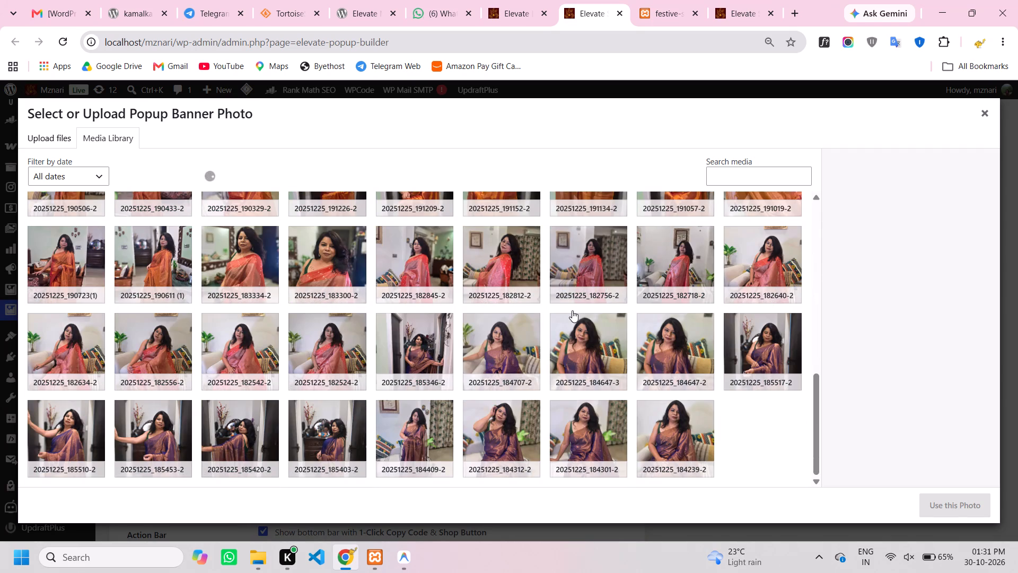
scroll(572, 310, "up", 5)
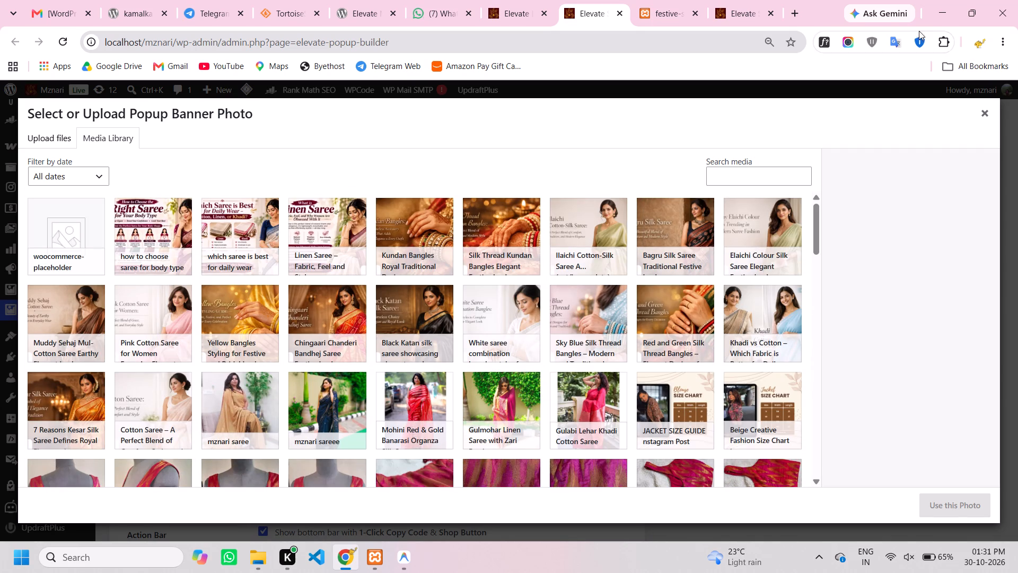
left_click(984, 116)
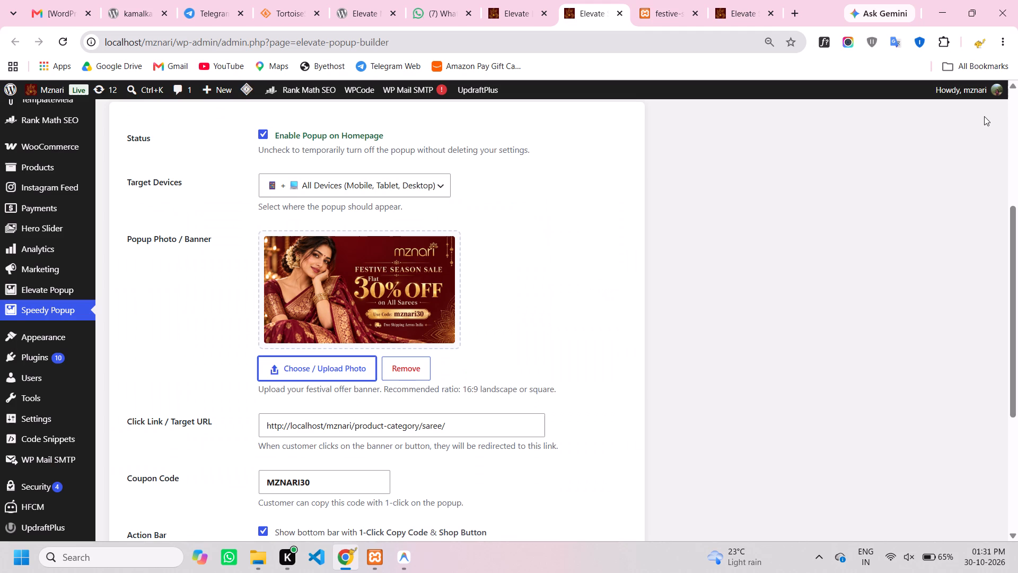
Search the media library from the local Elevate Metrics banner photo chooser for festive-sale-popup, and again for just popup.
left_click(663, 0)
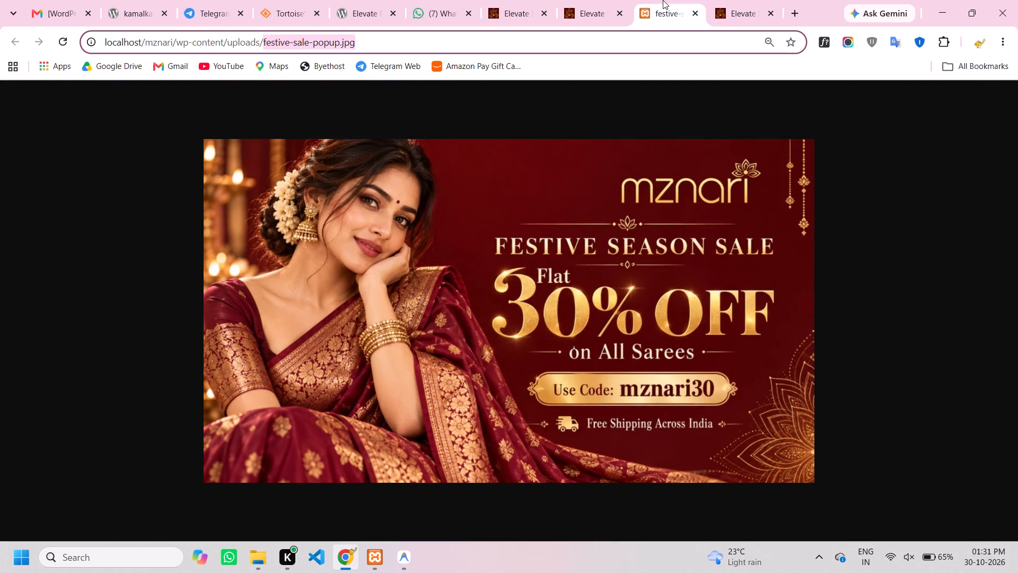
left_click(571, 2)
left_click(518, 2)
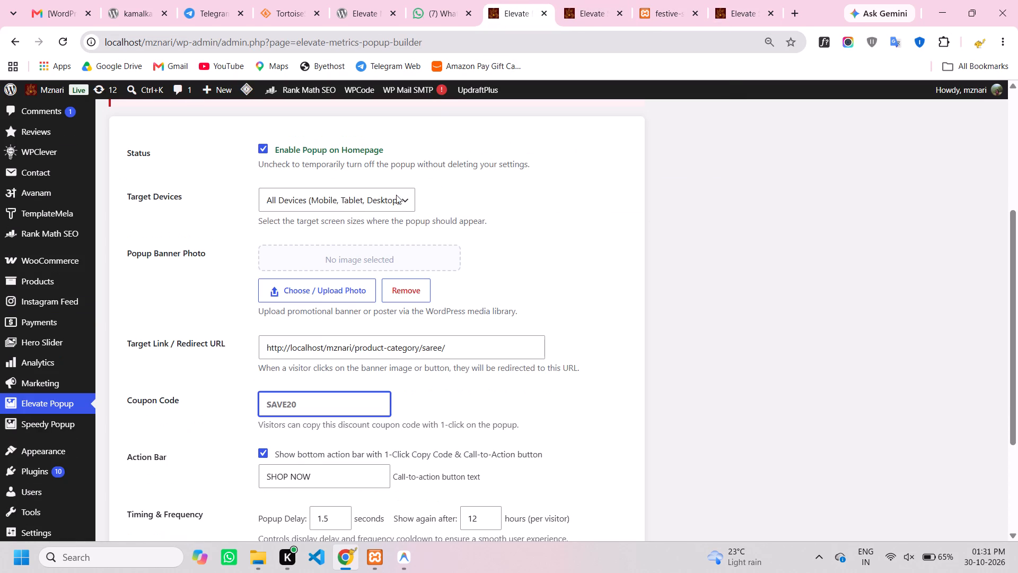
left_click(313, 294)
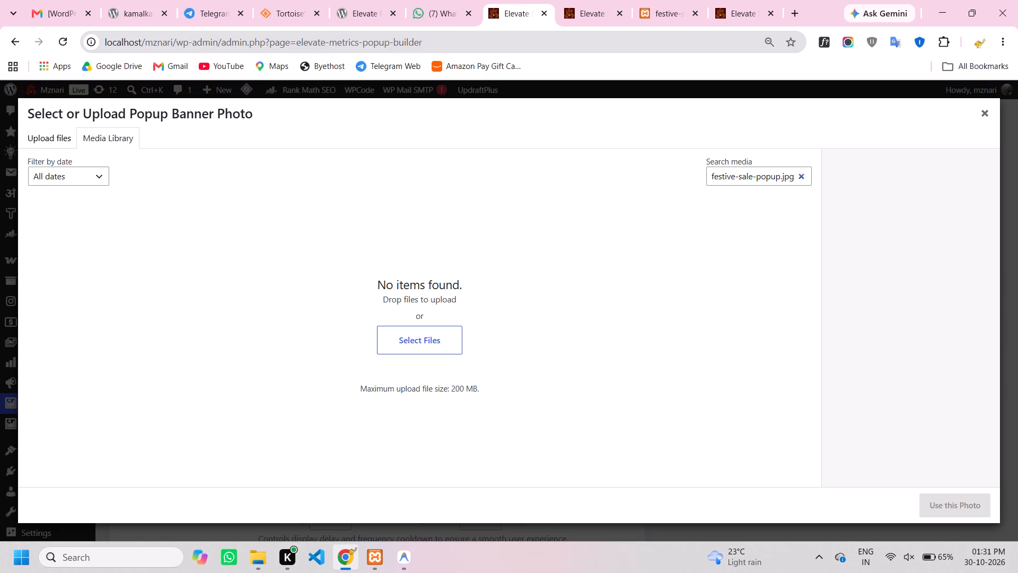
left_click_drag(783, 177, 821, 178)
key("BackSpace")
key("BackSpace")
key("Return")
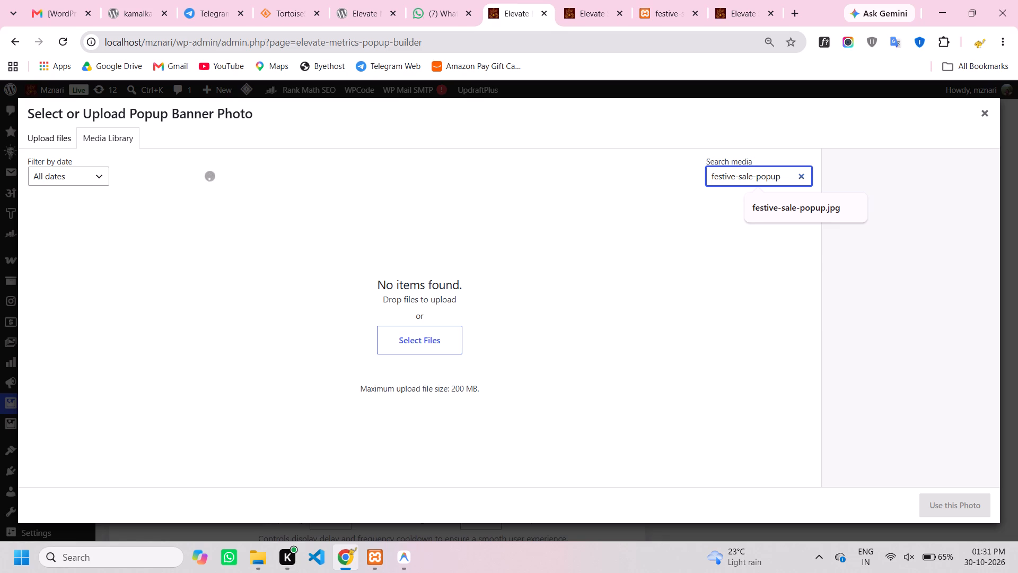
left_click_drag(757, 173, 690, 177)
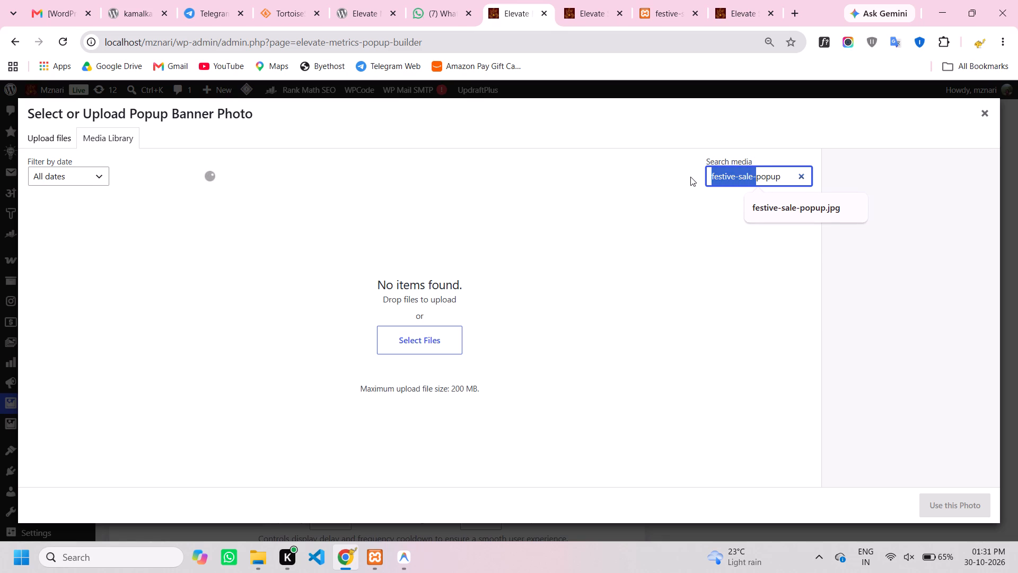
left_click_drag(690, 177, 690, 176)
key("BackSpace")
key("Return")
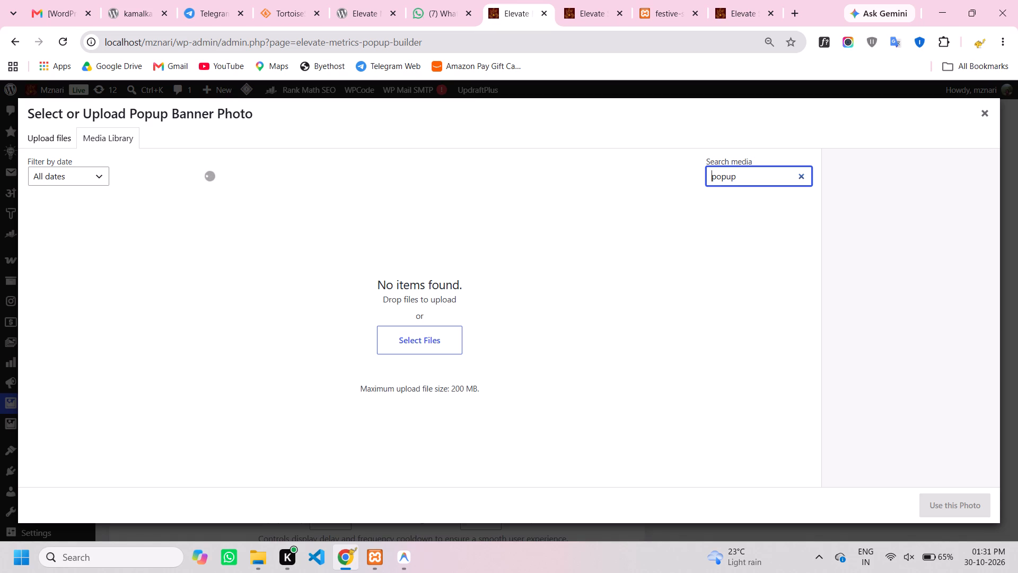
Look for festive-sale-popup.jpg in the computer's Downloads, Pictures and Documents folders, and close the file picker and photo chooser without uploading.
left_click(437, 343)
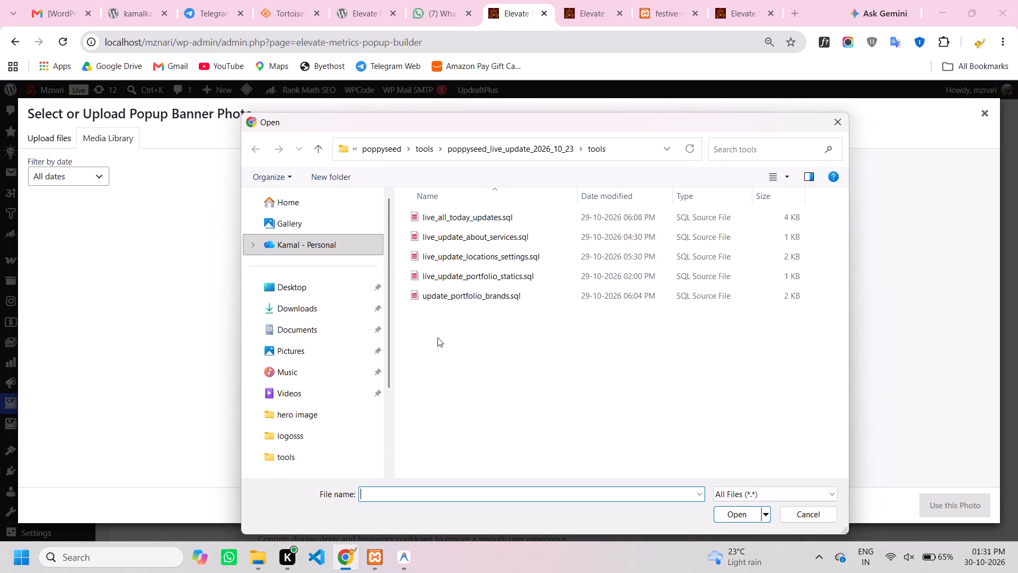
left_click(273, 306)
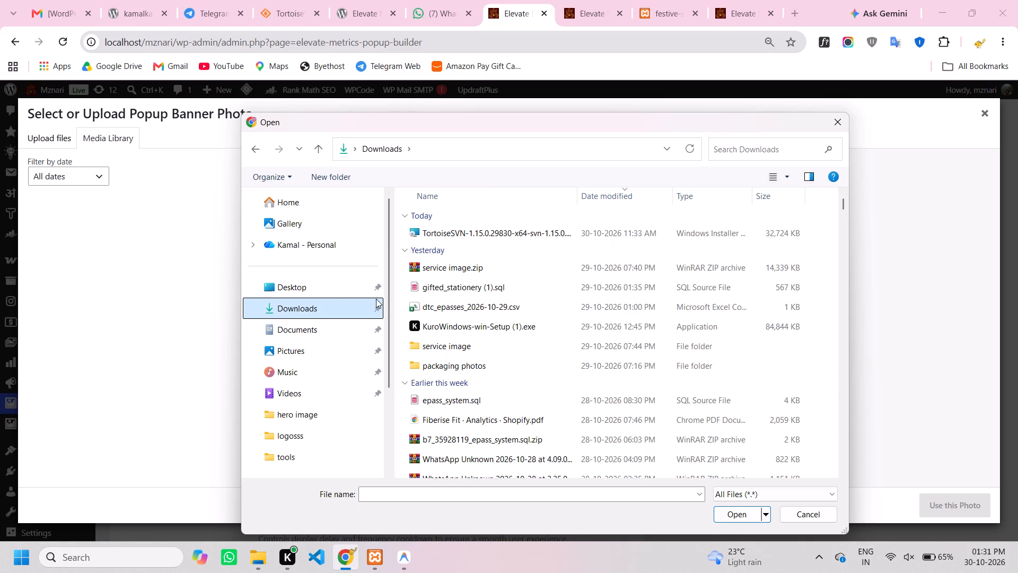
left_click(394, 491)
key("ctrl+v")
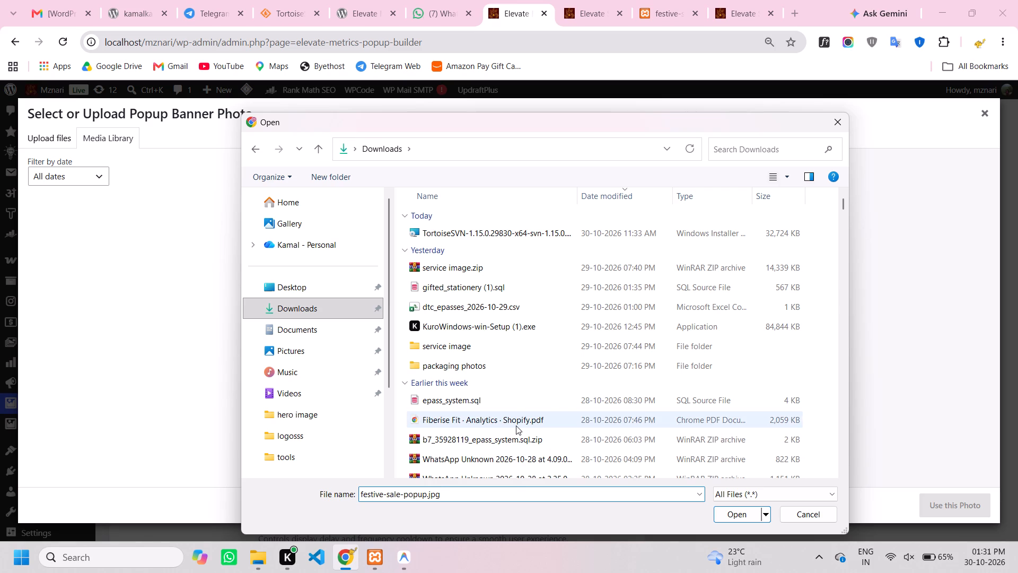
scroll(516, 426, "down", 2)
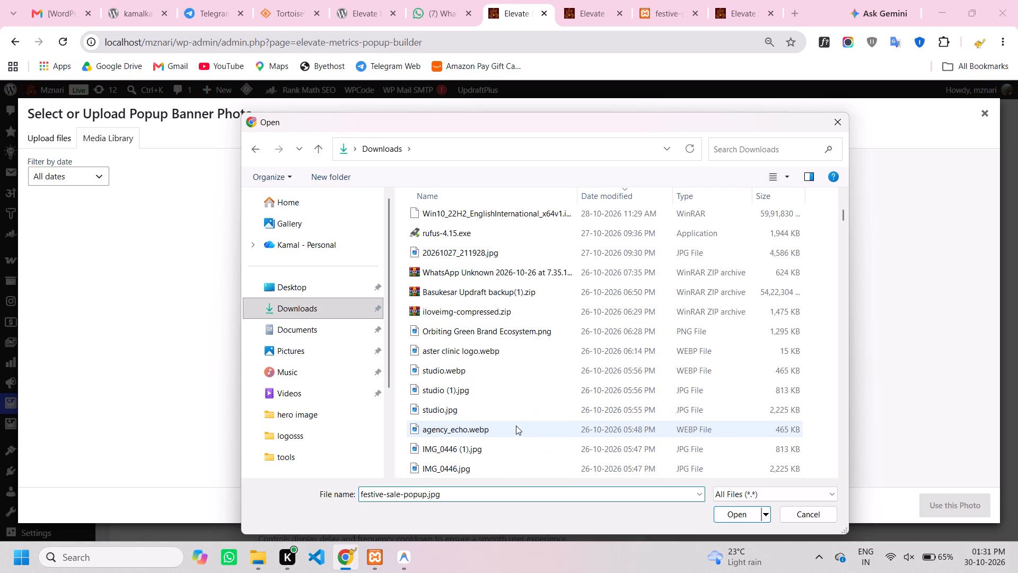
key("BackSpace")
key("BackSpace")
key("BackSpace")
scroll(516, 426, "down", 5)
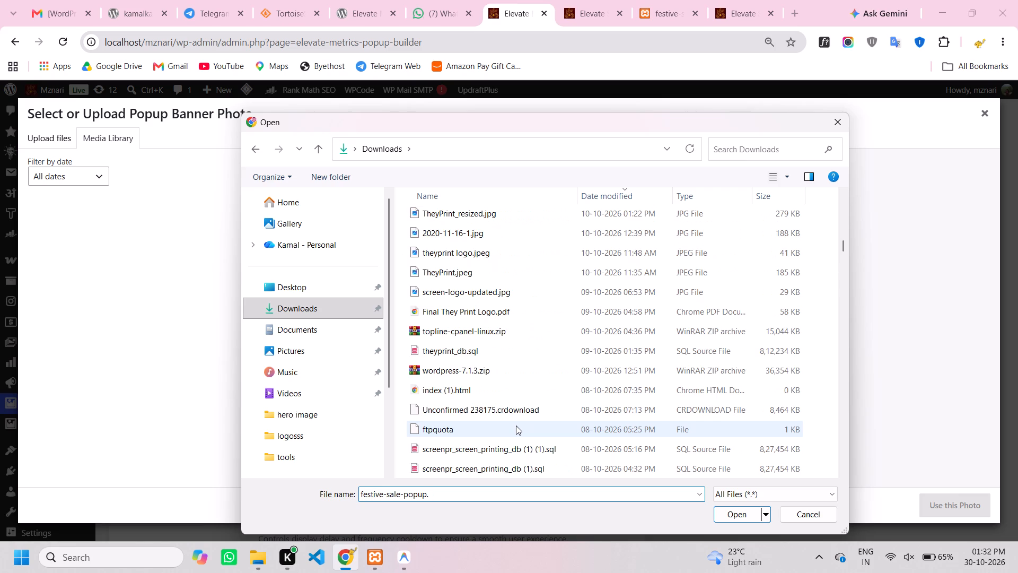
scroll(516, 426, "down", 9)
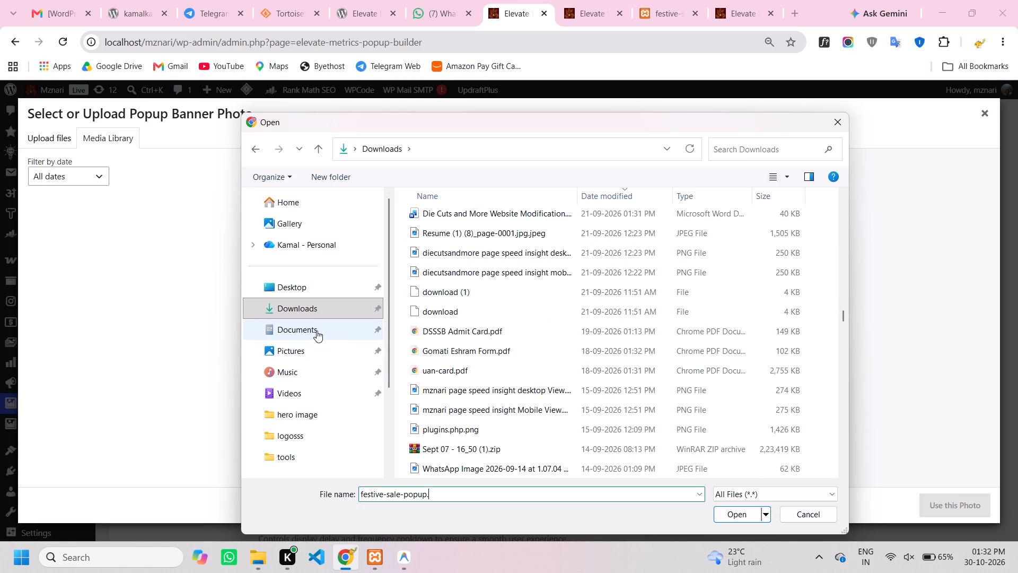
left_click(300, 344)
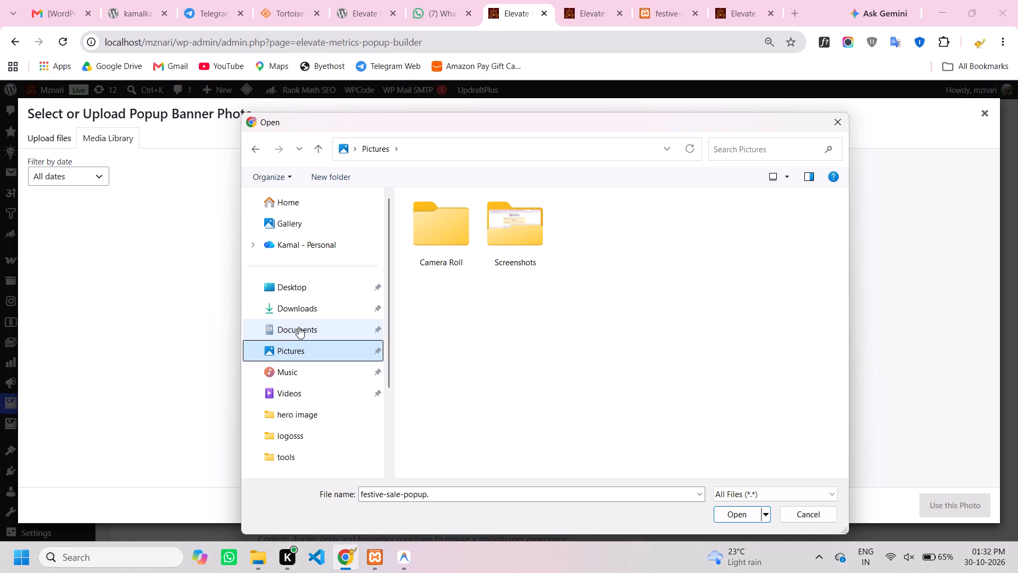
left_click(298, 325)
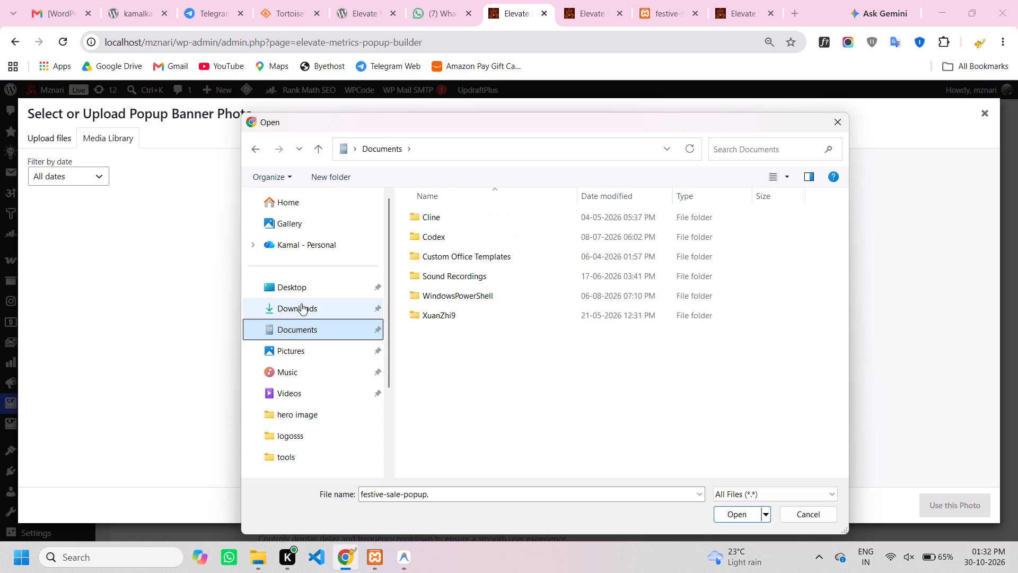
left_click(301, 303)
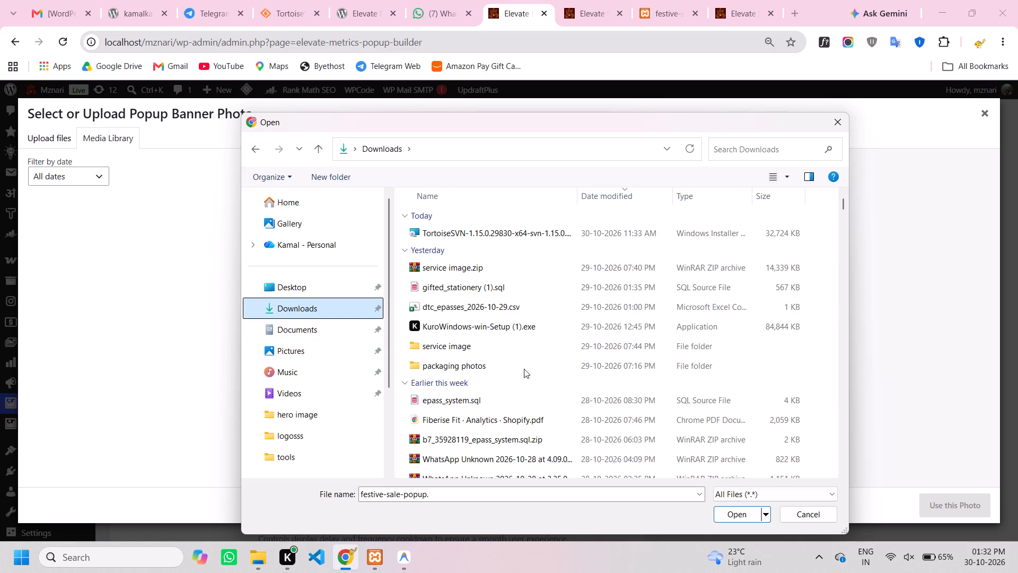
scroll(556, 395, "down", 3)
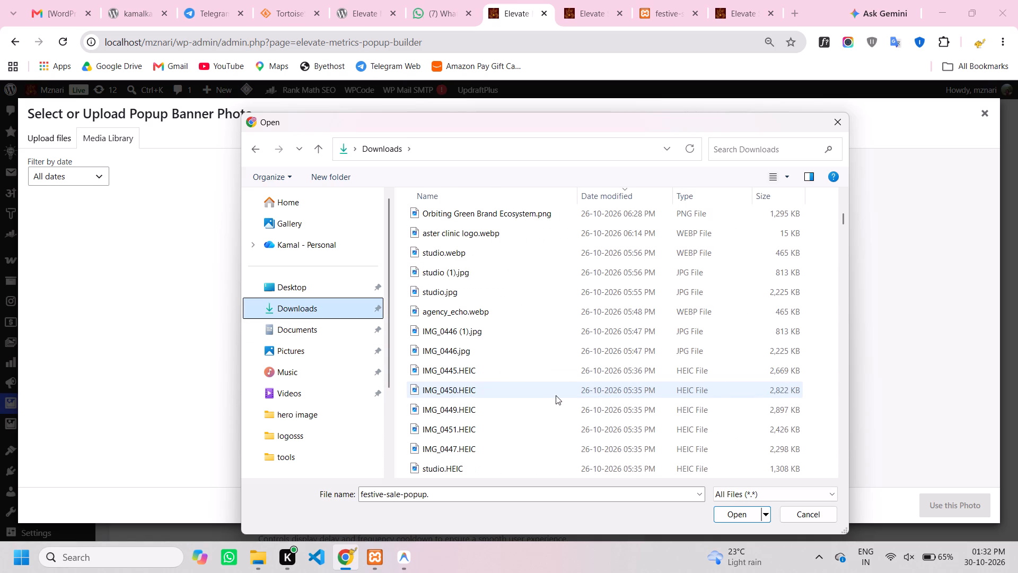
scroll(556, 395, "down", 3)
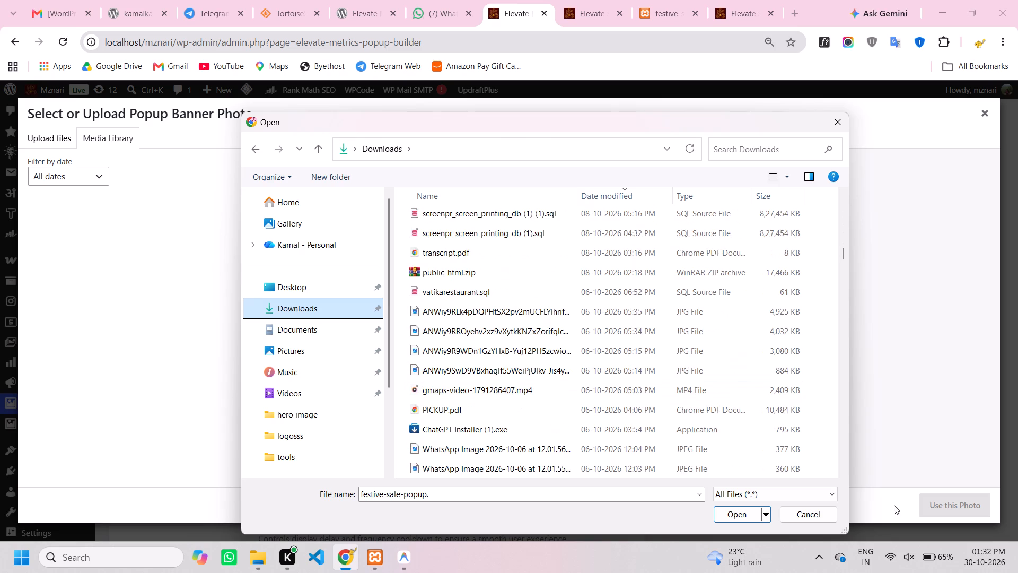
left_click(833, 511)
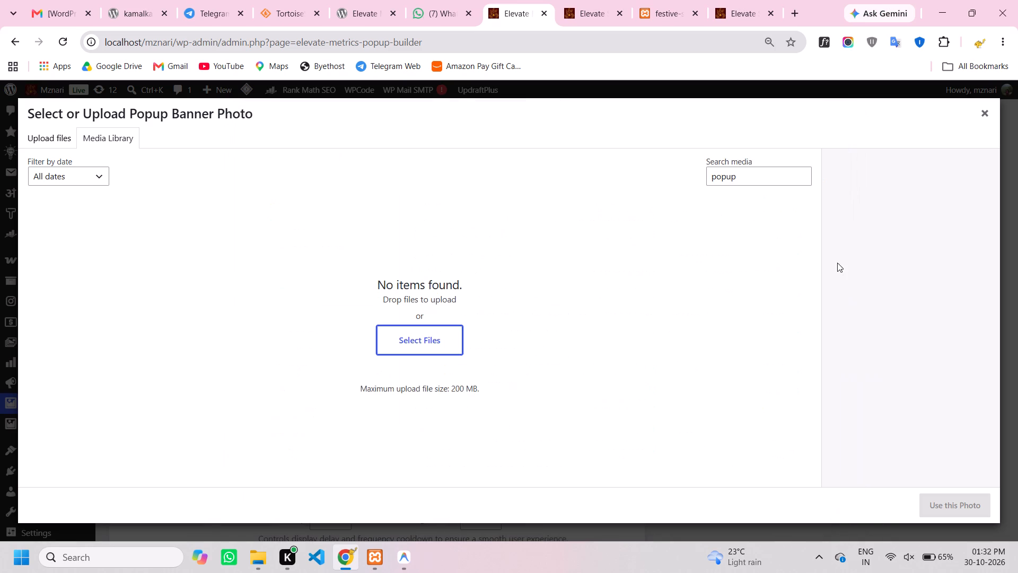
left_click(988, 115)
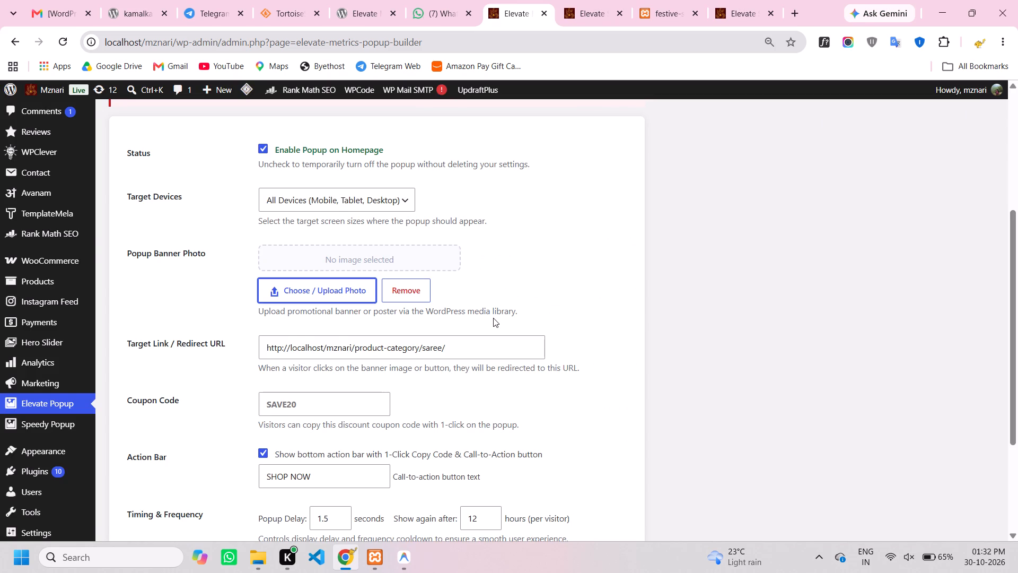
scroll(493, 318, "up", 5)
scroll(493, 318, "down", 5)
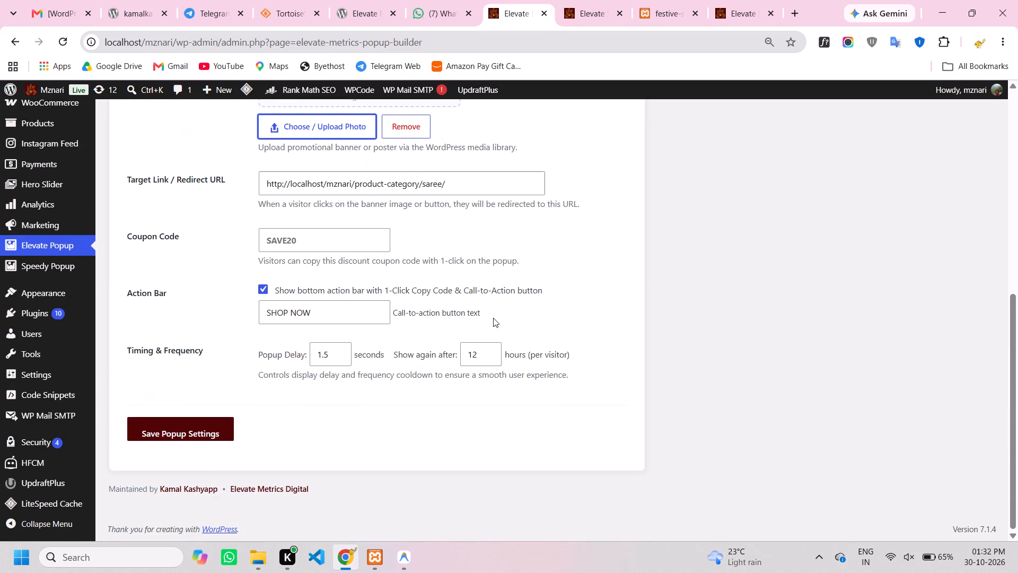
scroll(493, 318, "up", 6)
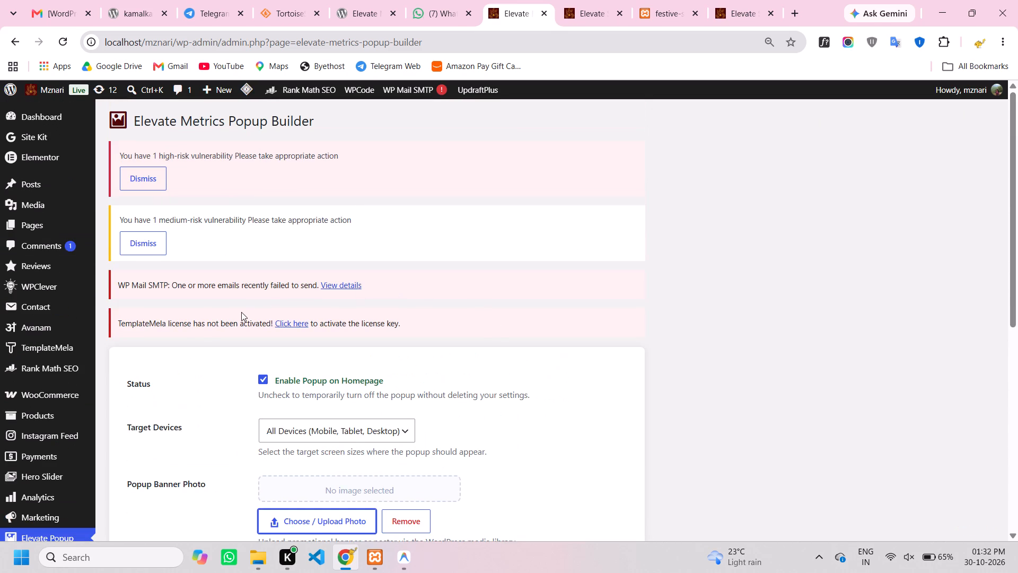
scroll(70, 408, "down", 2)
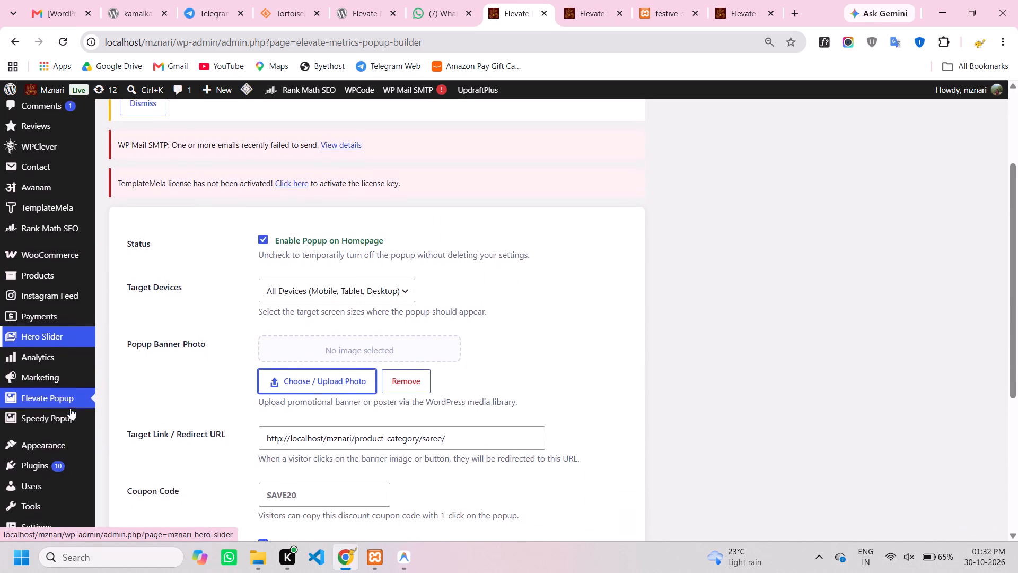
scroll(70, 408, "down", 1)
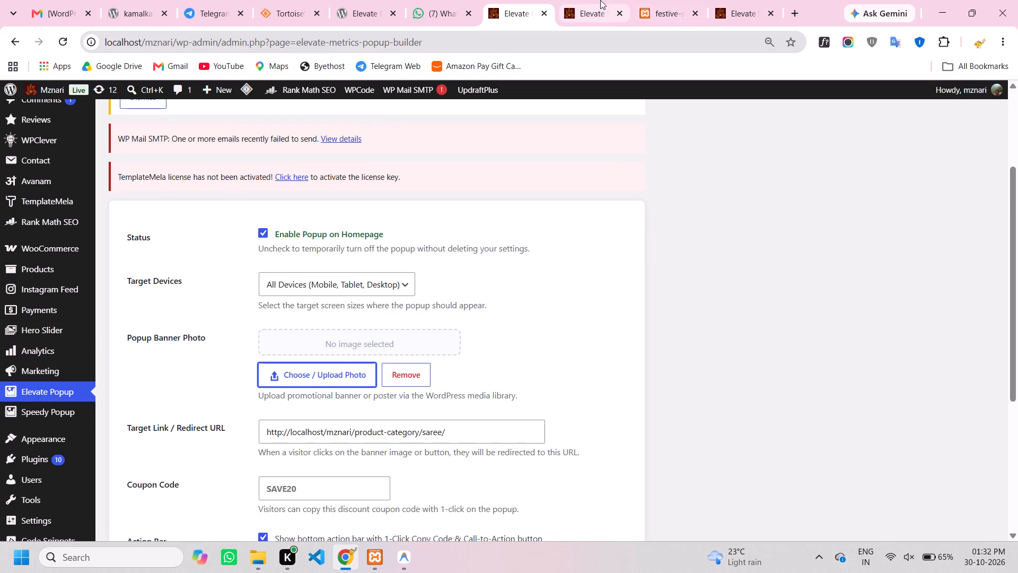
Check the live mznari.com Speedy Popup's media library for the festive sale banner against the local source image, and close the chooser.
left_click(600, 0)
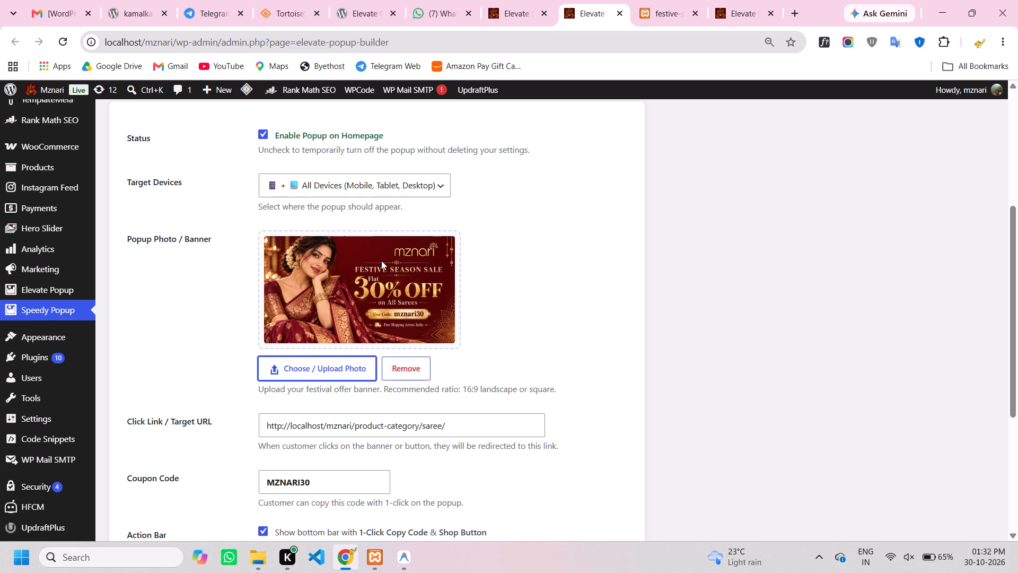
left_click(732, 18)
scroll(384, 328, "down", 3)
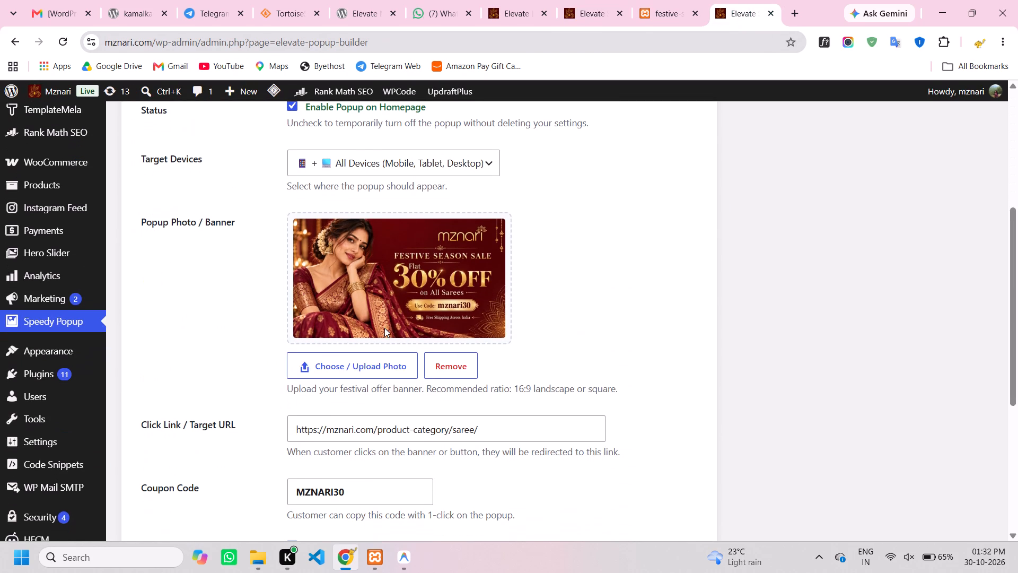
left_click(355, 364)
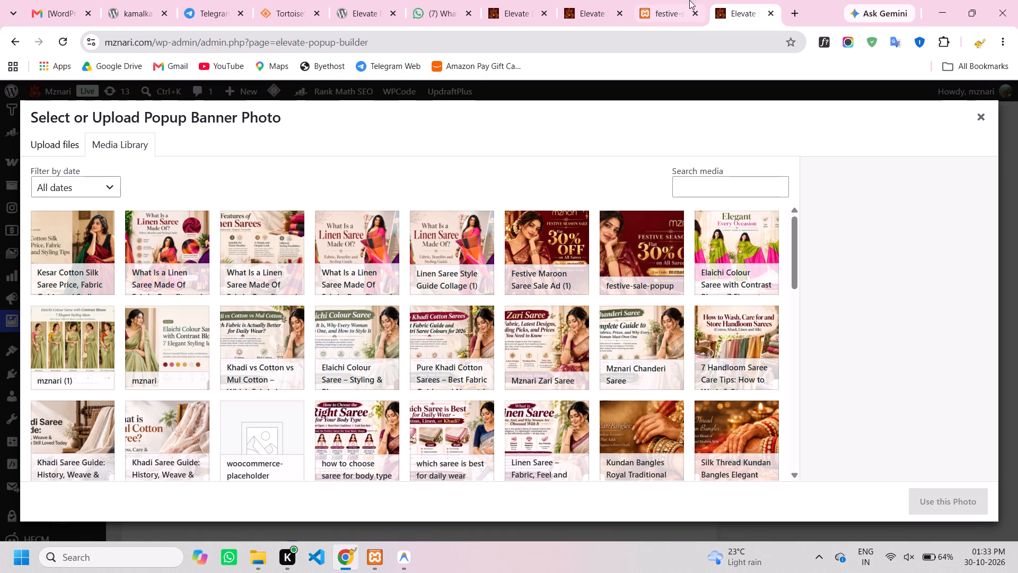
left_click(647, 2)
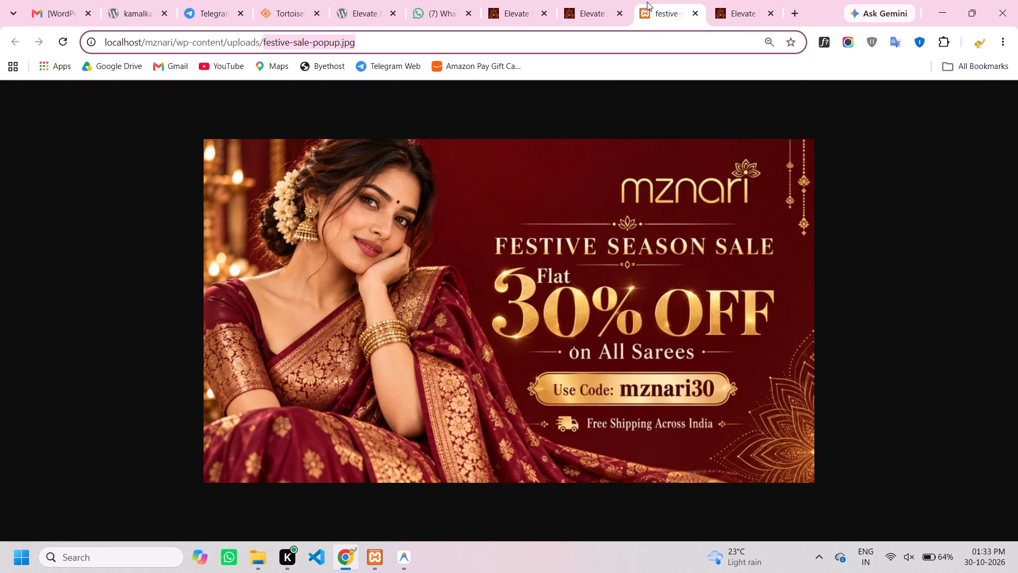
left_click(719, 10)
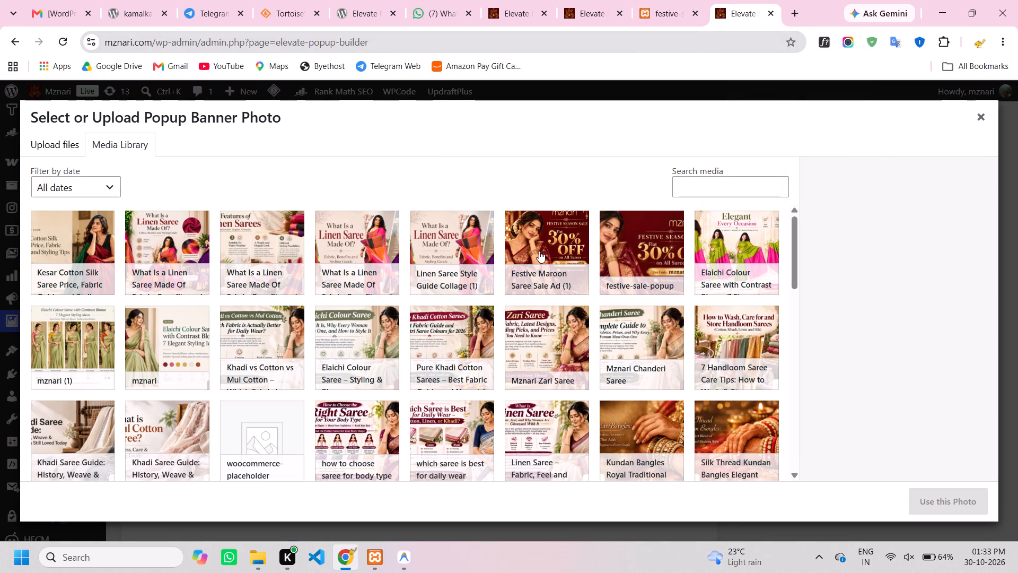
left_click(981, 116)
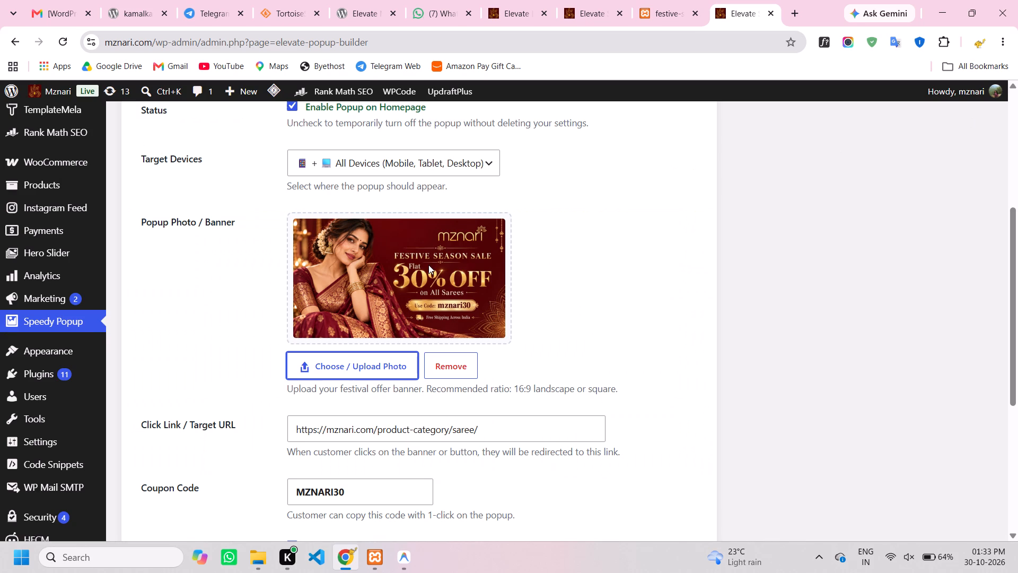
Open the live Speedy Popup's festive sale banner image on its own in a new tab.
left_click(428, 265)
left_click(428, 265)
right_click(428, 265)
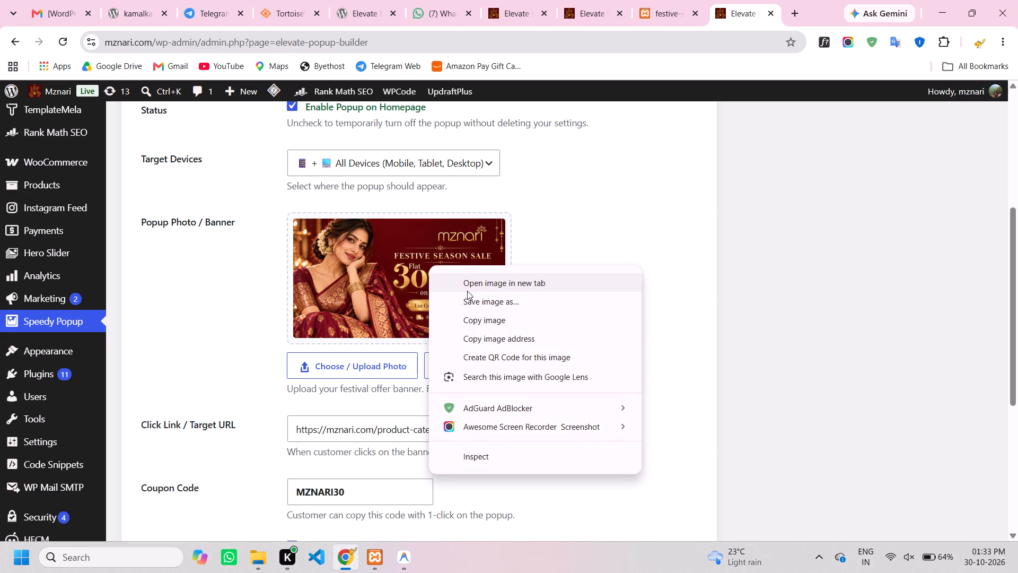
left_click(467, 291)
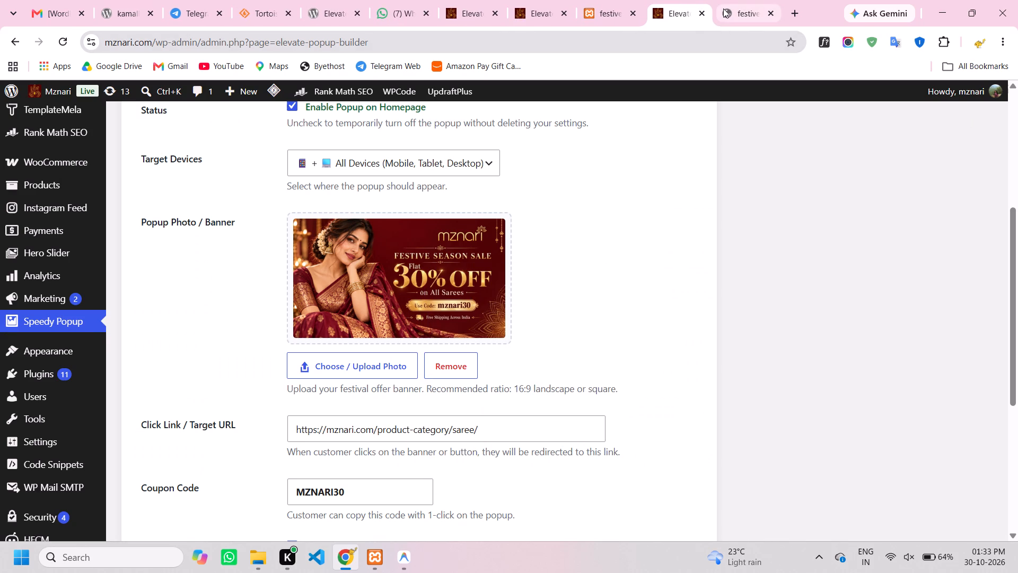
left_click(723, 8)
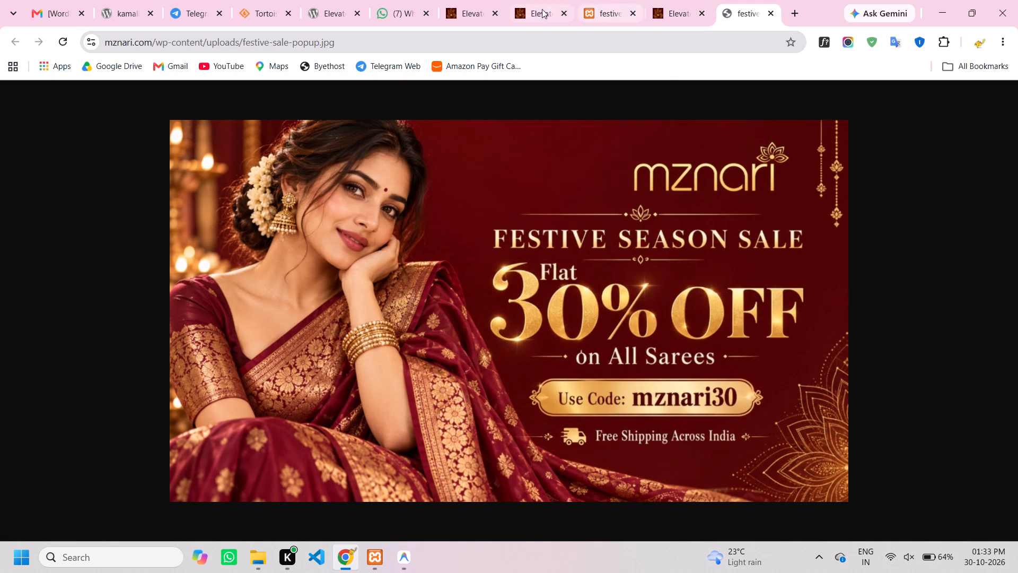
Reopen the local Elevate Metrics banner photo chooser, clear the popup search filter, and look through the whole media library for the festive sale banner.
left_click(478, 8)
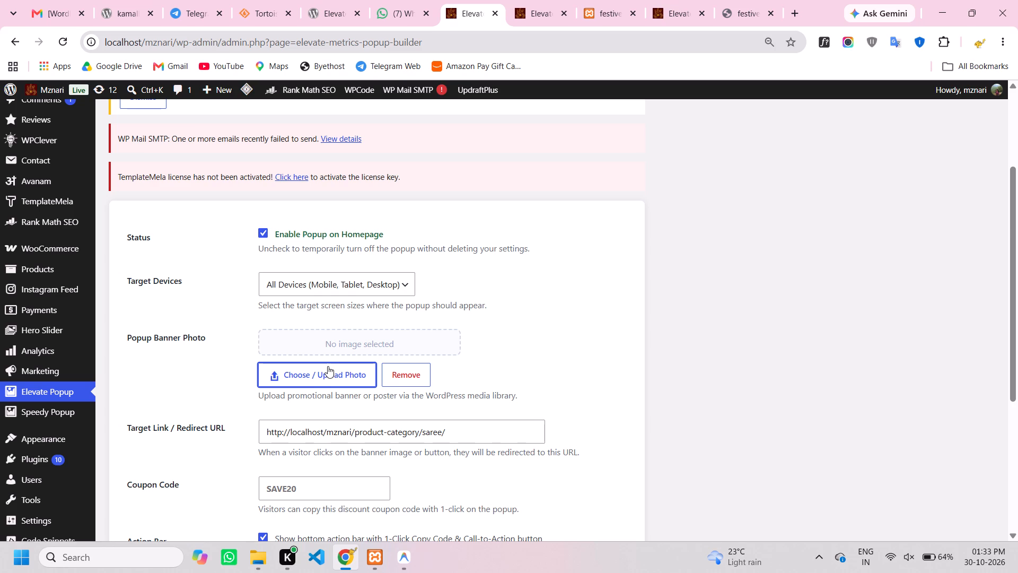
left_click(328, 366)
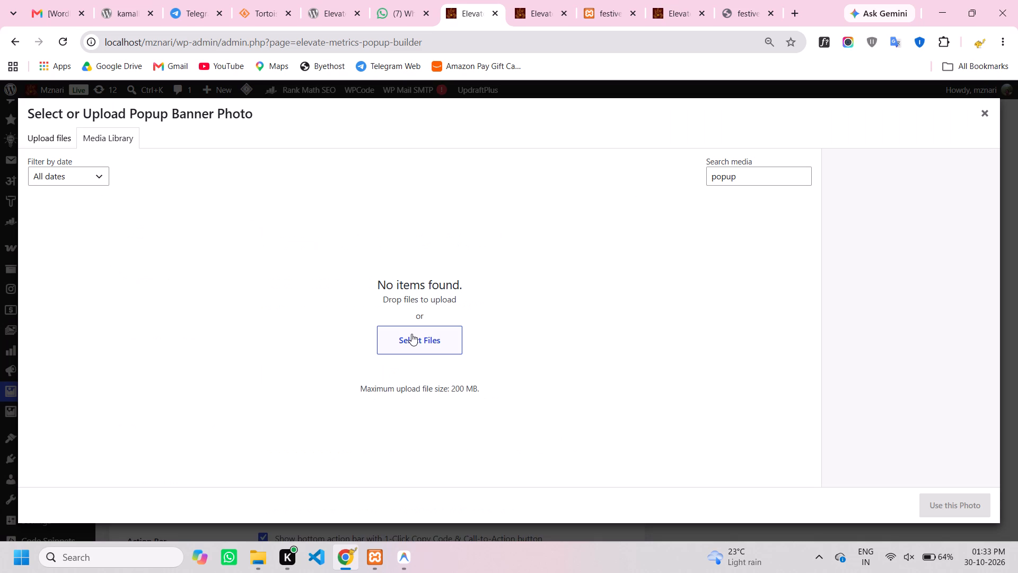
left_click(51, 178)
left_click(51, 178)
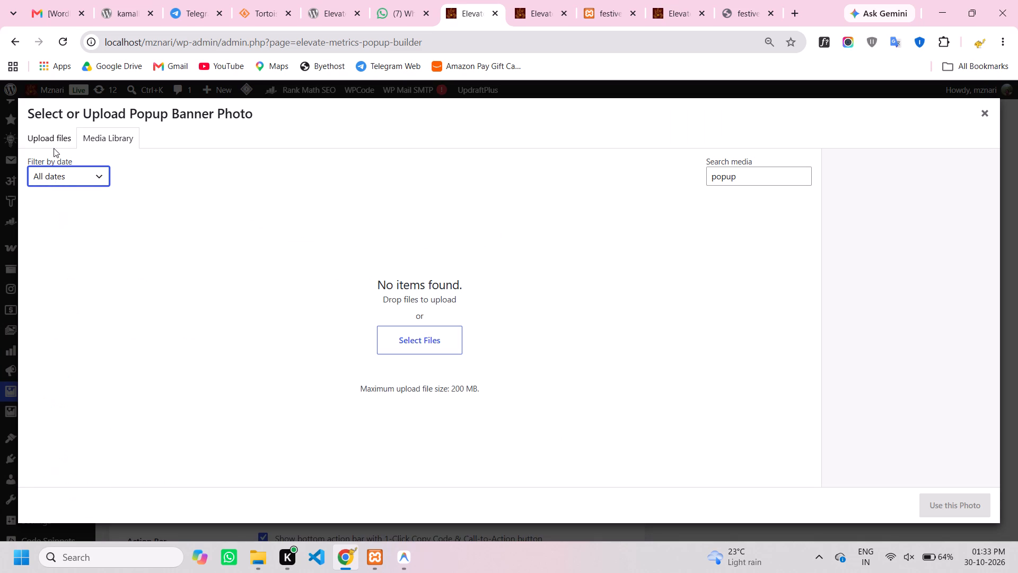
left_click(52, 140)
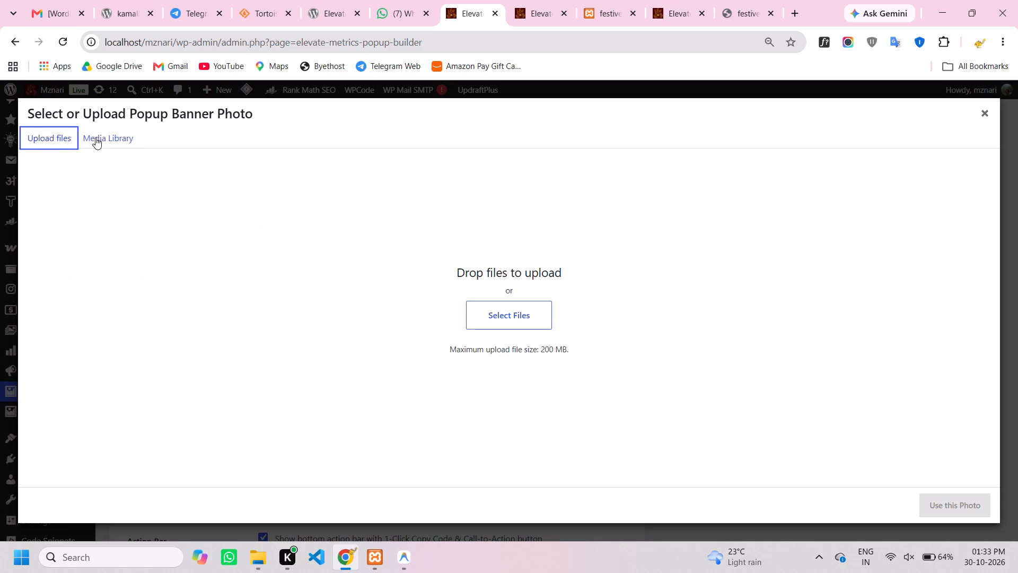
left_click(95, 137)
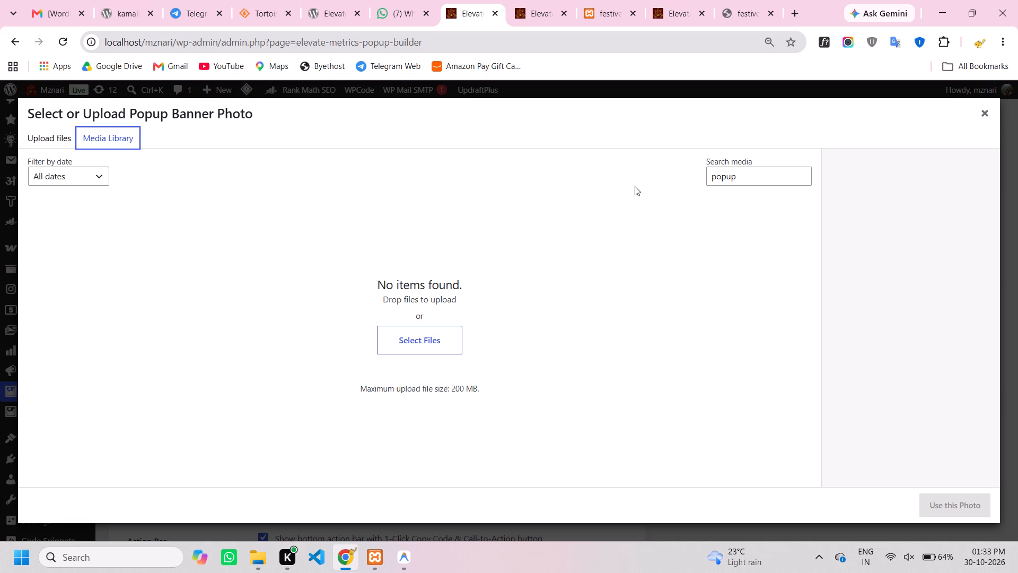
left_click_drag(756, 179, 695, 193)
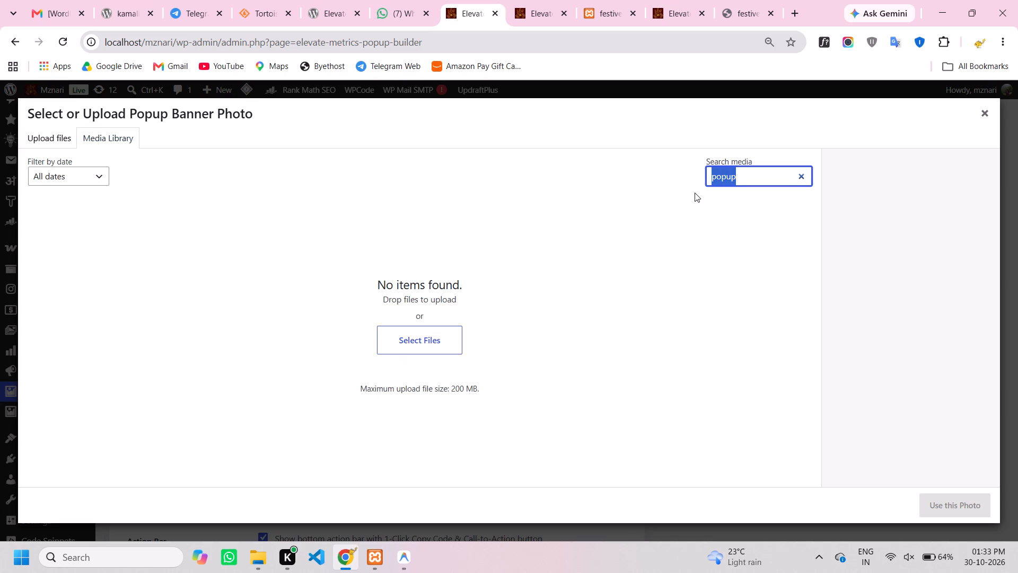
key("BackSpace")
key("BackSpace")
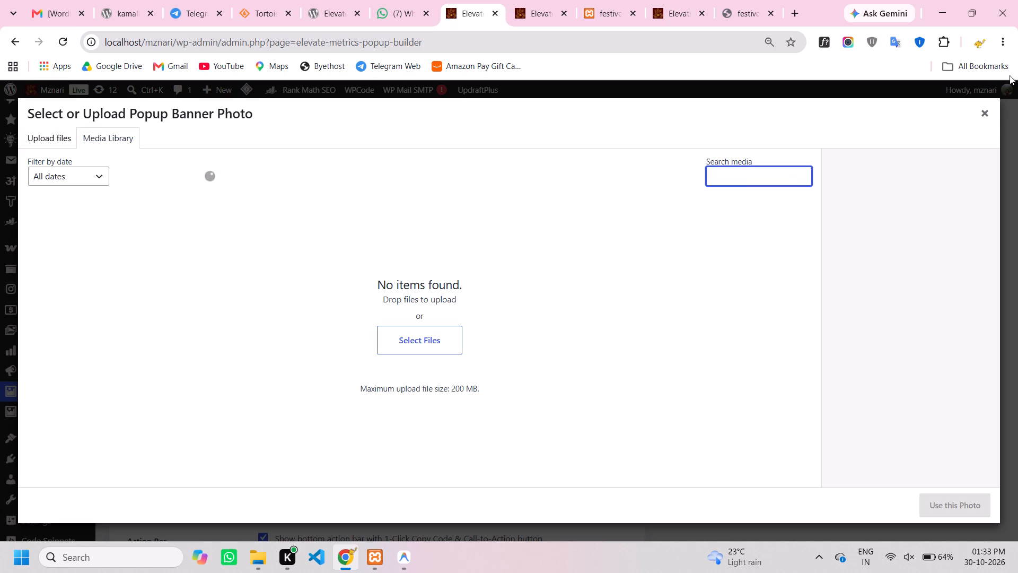
left_click(756, 241)
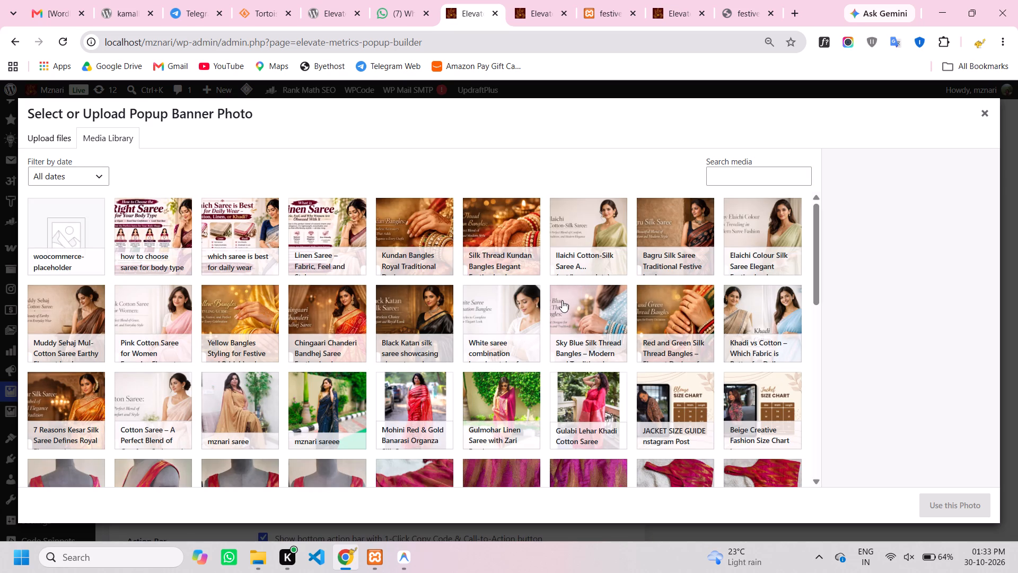
scroll(562, 300, "down", 5)
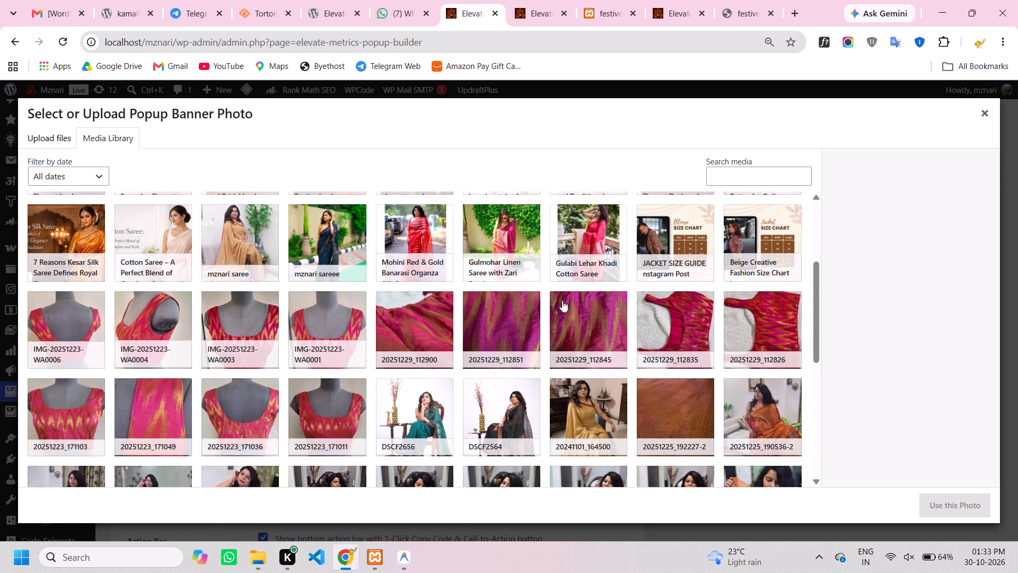
scroll(562, 300, "down", 9)
scroll(562, 300, "up", 6)
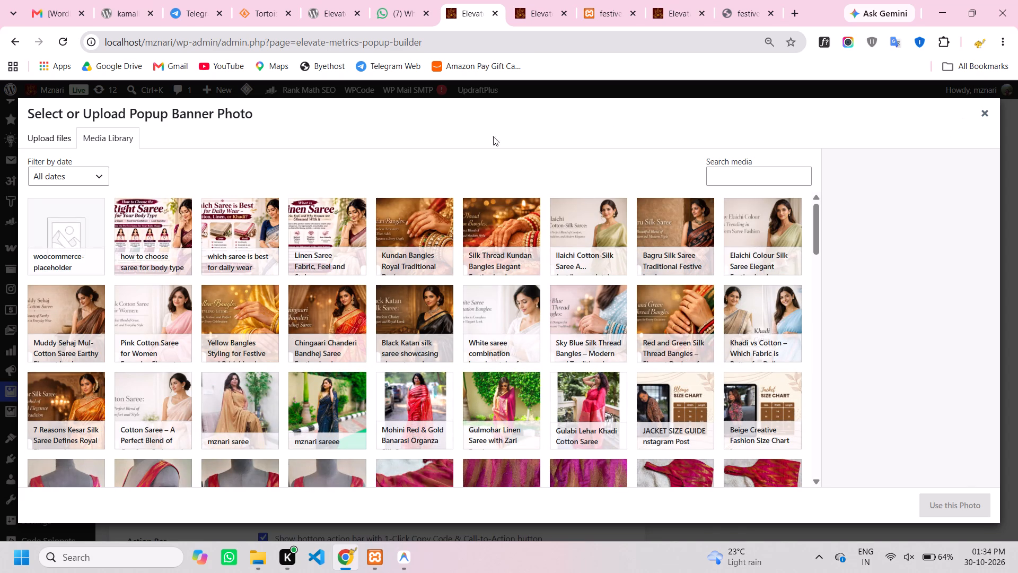
Upload festive-sale-popup.jpg from the local xampp/htdocs/mznari/wp-content/uploads folder and use it as the Elevate Metrics popup banner photo.
left_click(55, 145)
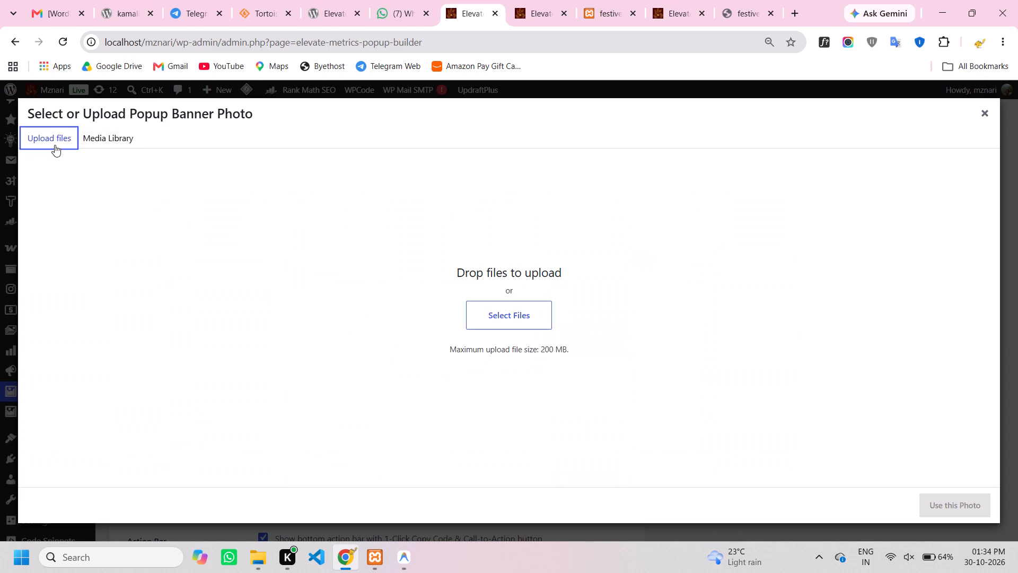
left_click(490, 316)
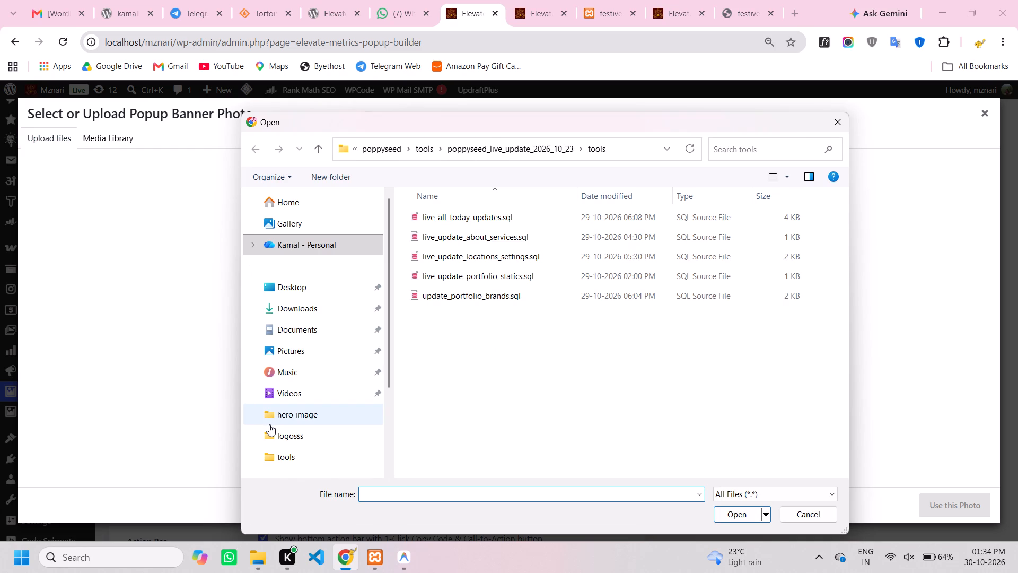
scroll(269, 424, "down", 1)
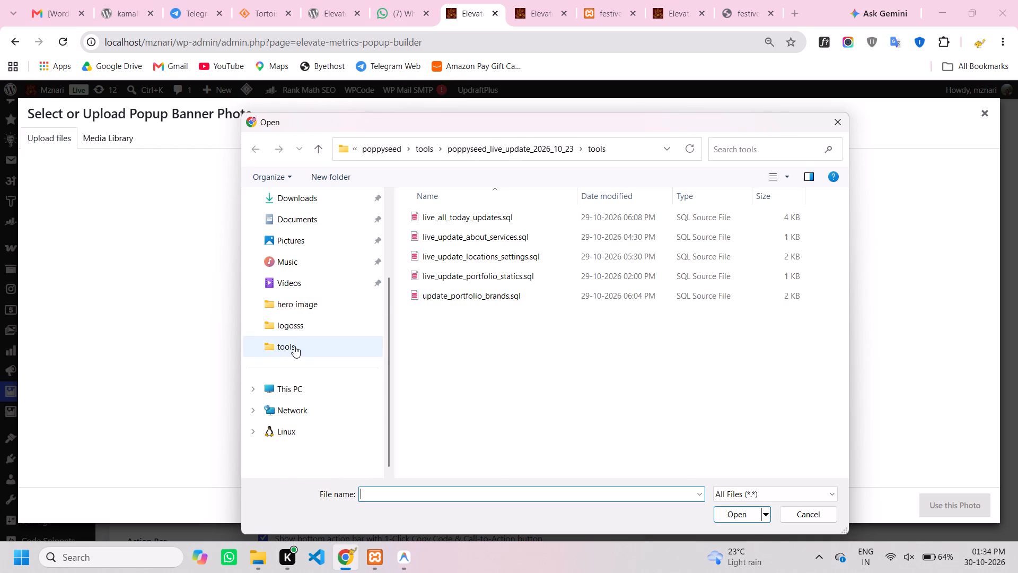
left_click(294, 346)
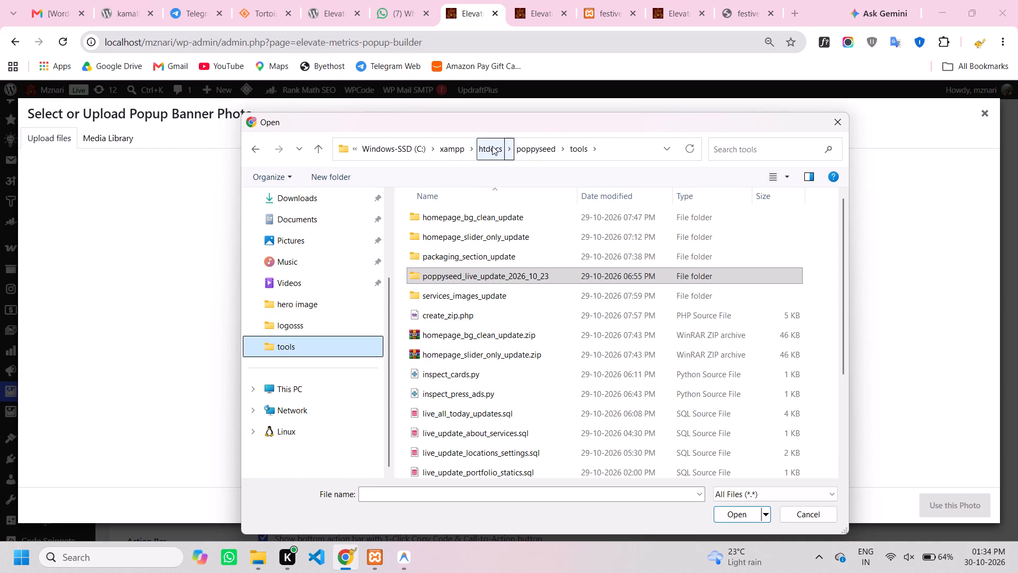
left_click(492, 146)
scroll(478, 405, "down", 1)
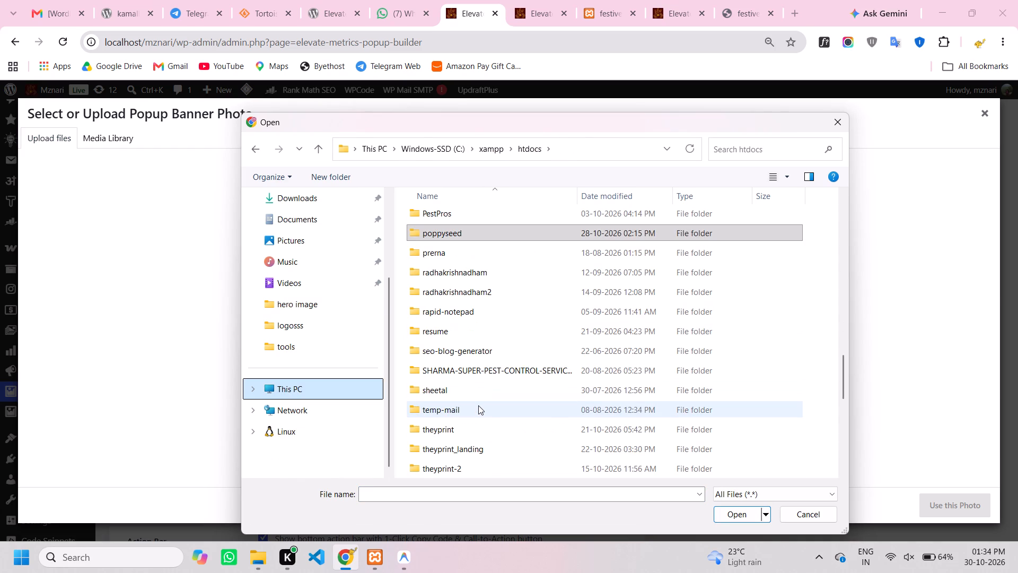
scroll(478, 405, "down", 1)
scroll(478, 405, "up", 2)
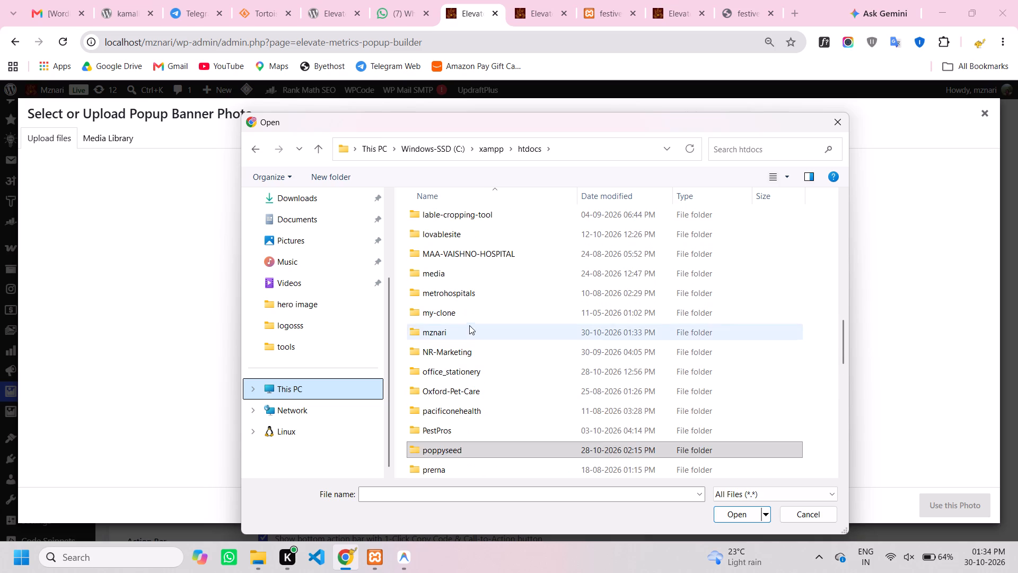
double_click(451, 336)
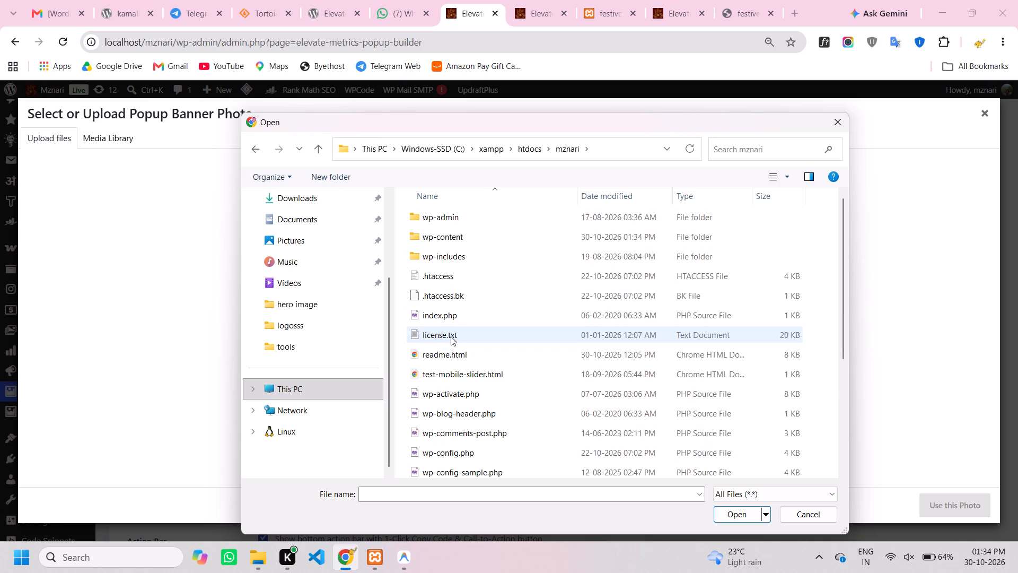
double_click(451, 240)
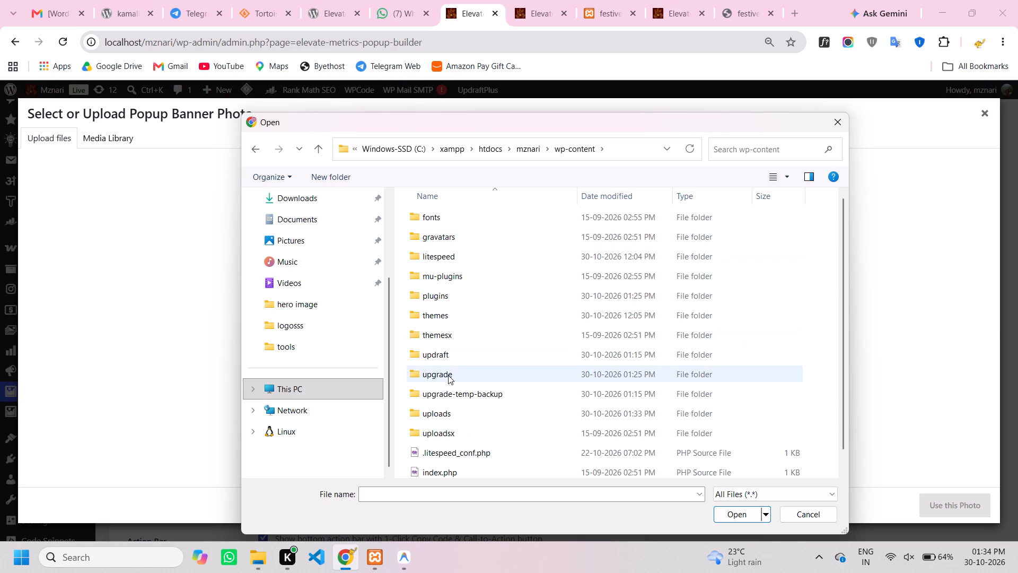
double_click(438, 412)
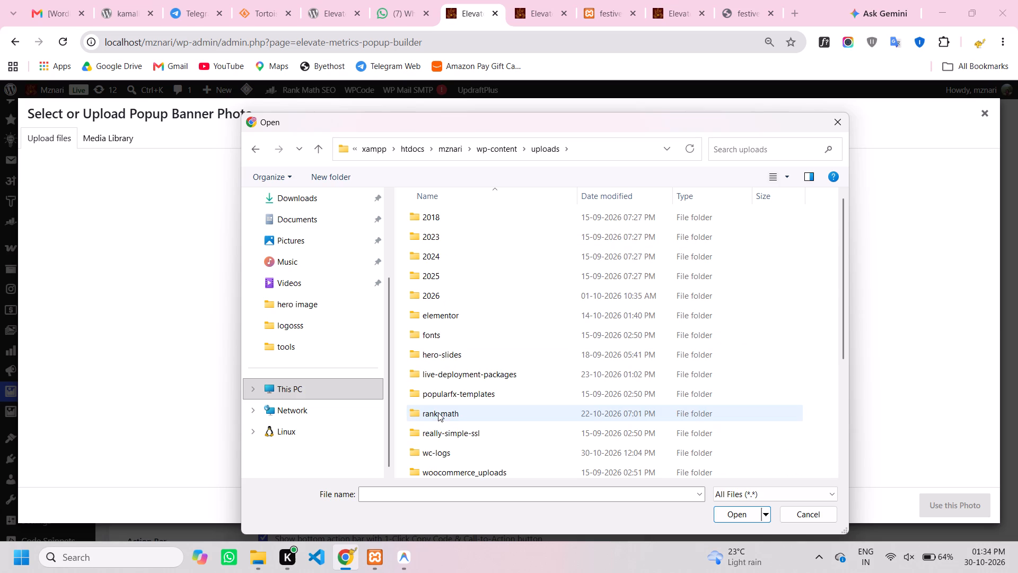
scroll(438, 412, "down", 2)
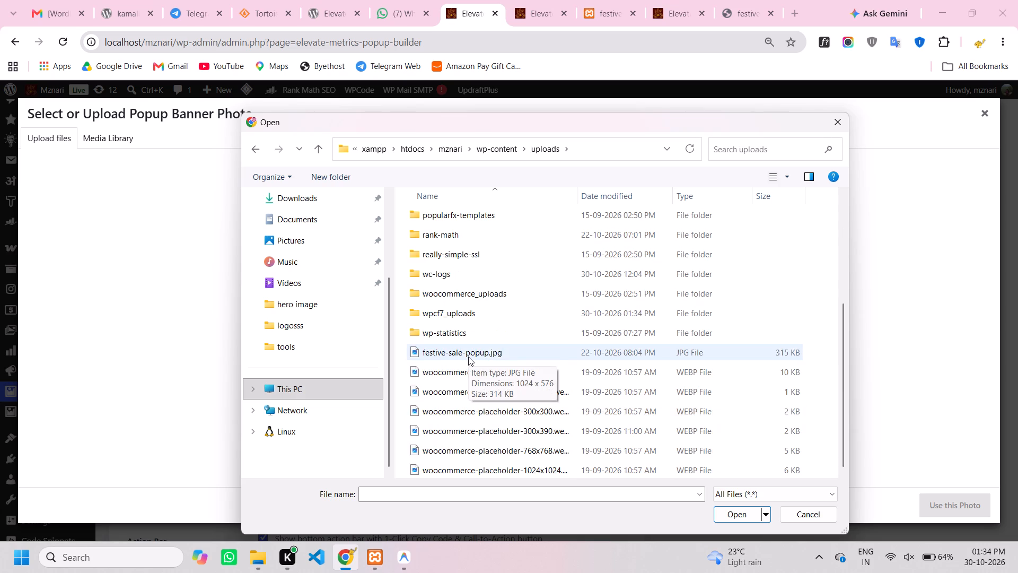
double_click(468, 357)
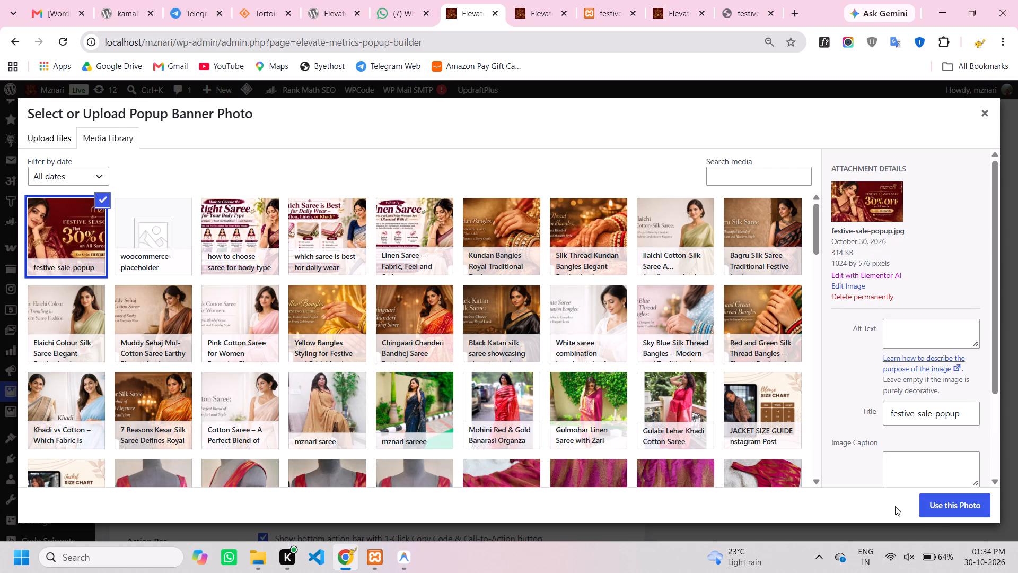
left_click(940, 507)
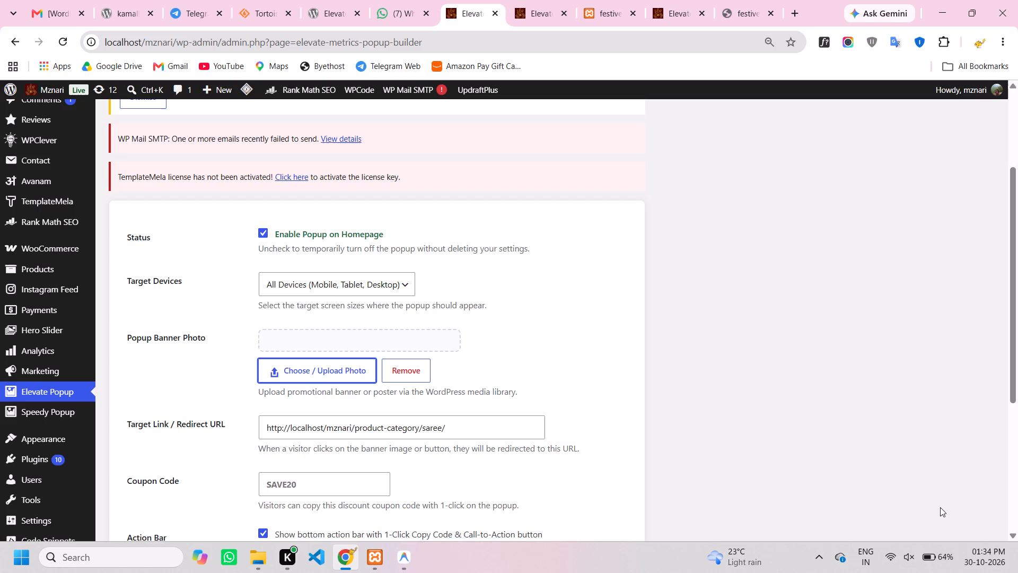
Copy the coupon code MZNARI30 from the local Speedy Popup settings into the Elevate Metrics popup's coupon code.
scroll(577, 392, "down", 3)
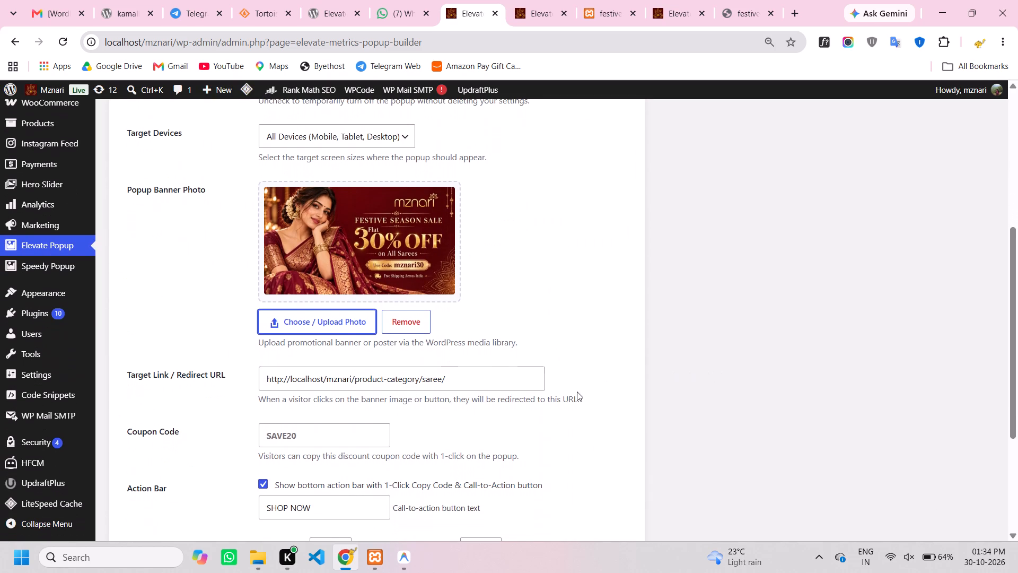
scroll(577, 392, "down", 2)
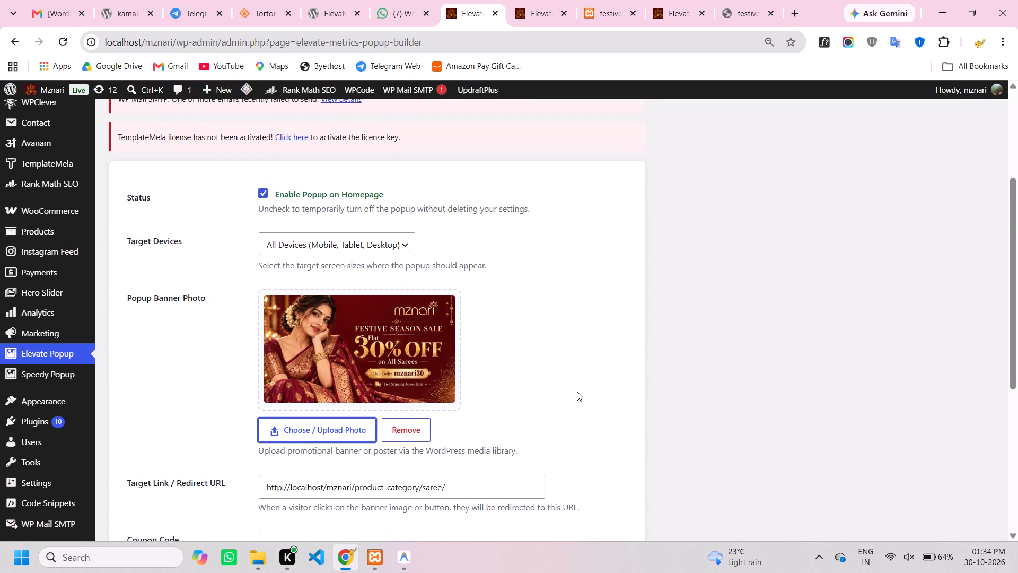
scroll(577, 392, "down", 3)
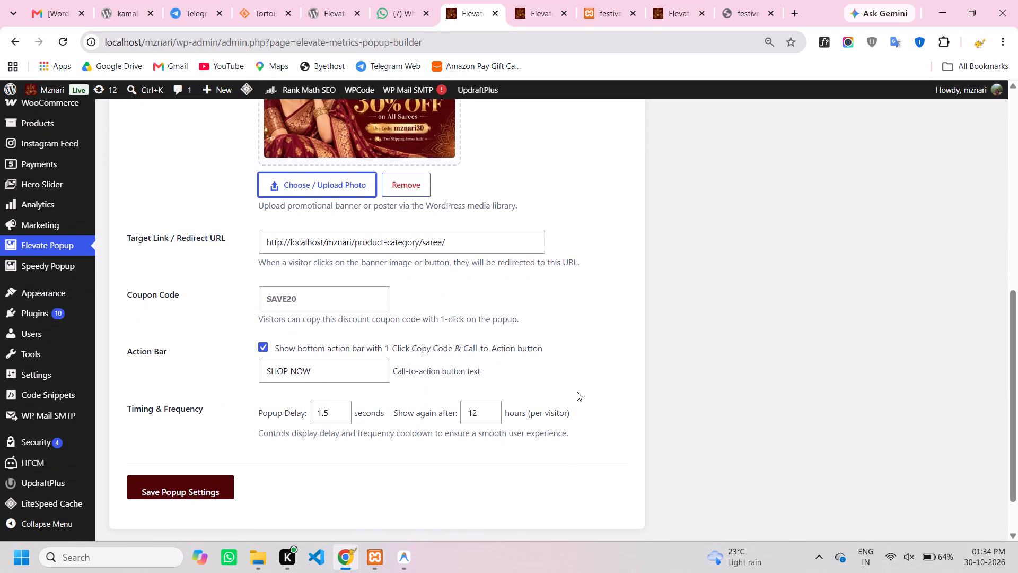
scroll(577, 392, "down", 2)
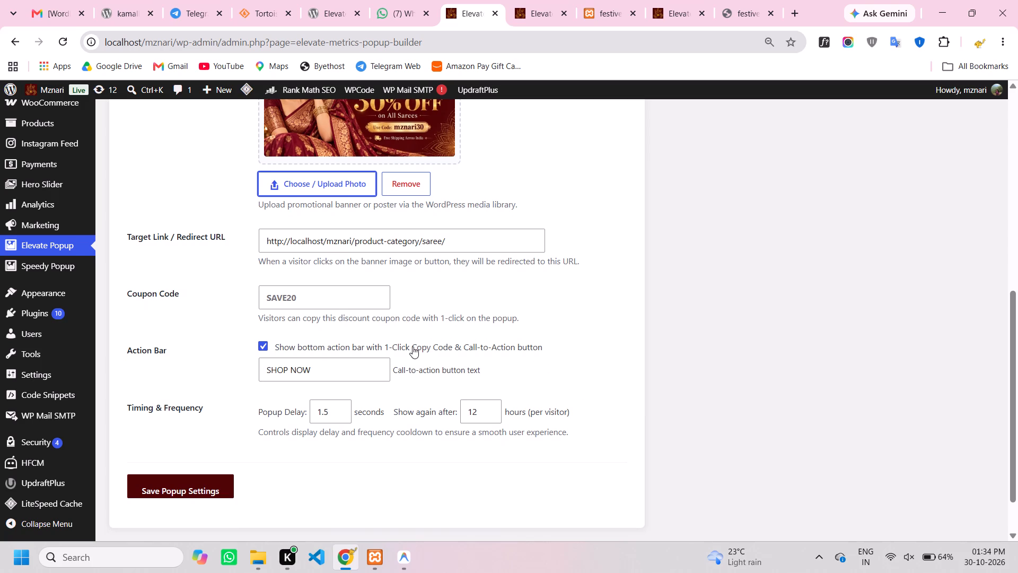
left_click(539, 1)
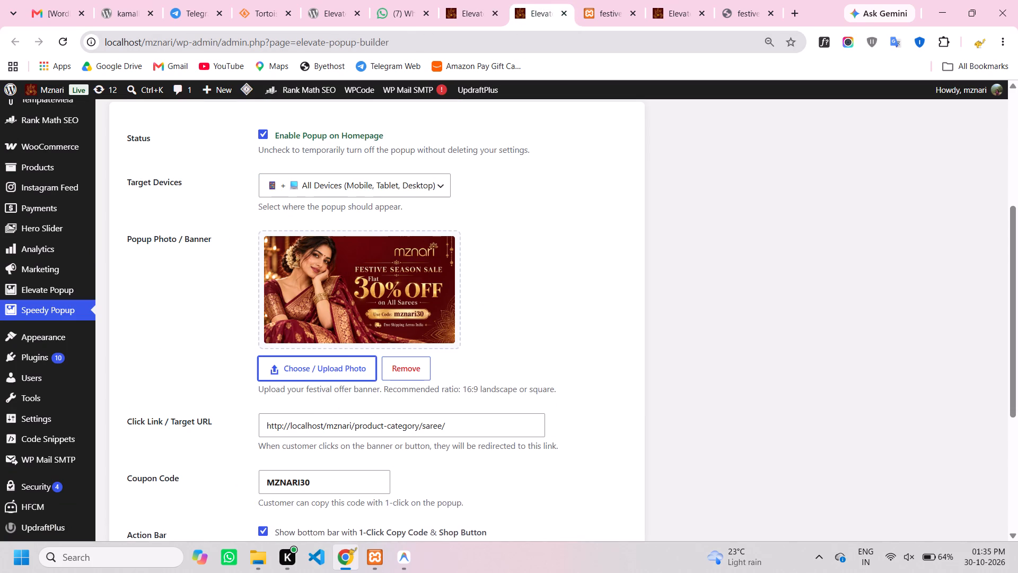
left_click_drag(322, 481, 234, 473)
key("ctrl+c")
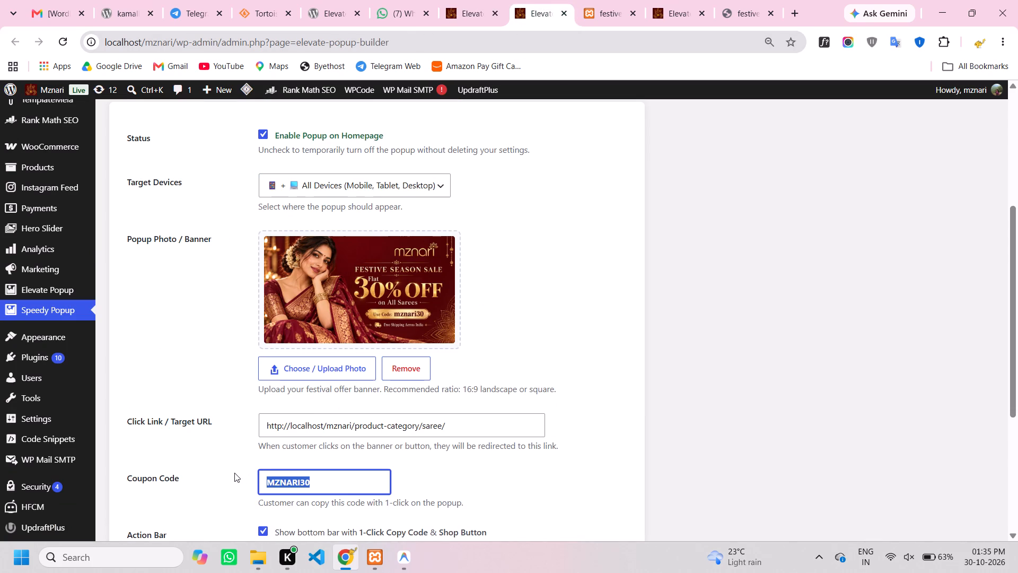
double_click(464, 0)
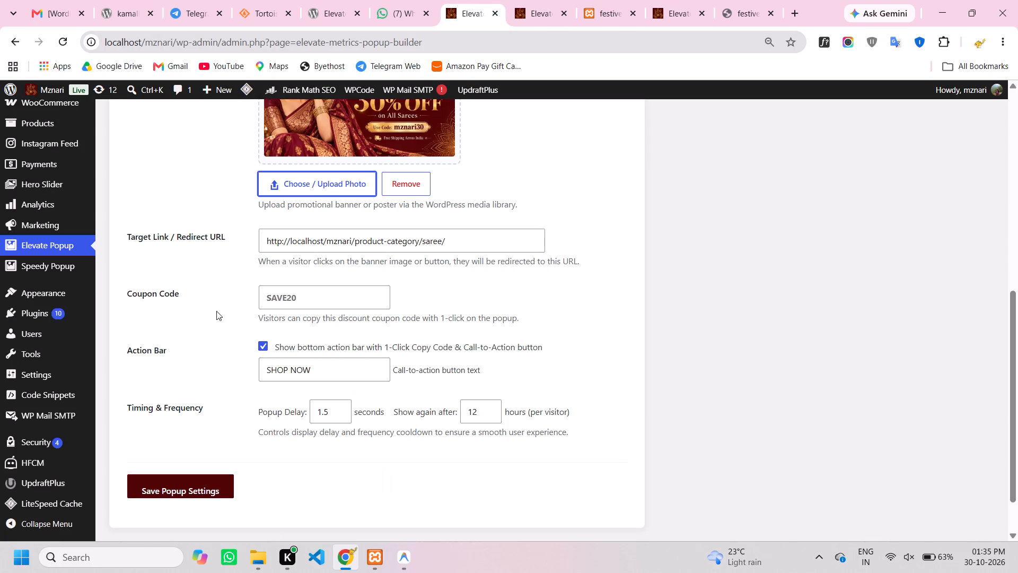
left_click(299, 298)
key("ctrl+v")
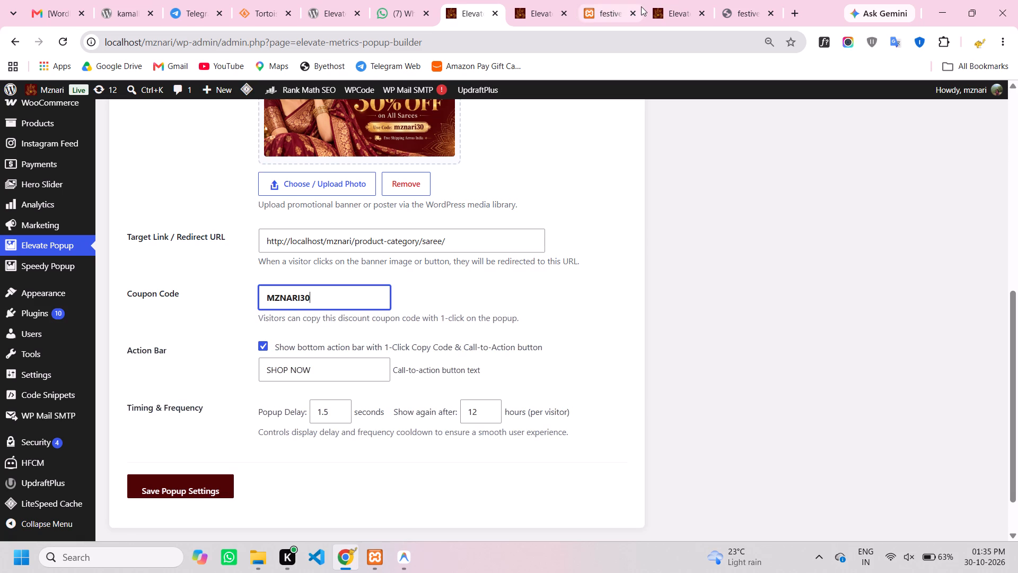
Check the local Speedy Popup's timing settings, and clear the Elevate Metrics popup's show-again interval in hours, leaving it blank.
left_click(533, 8)
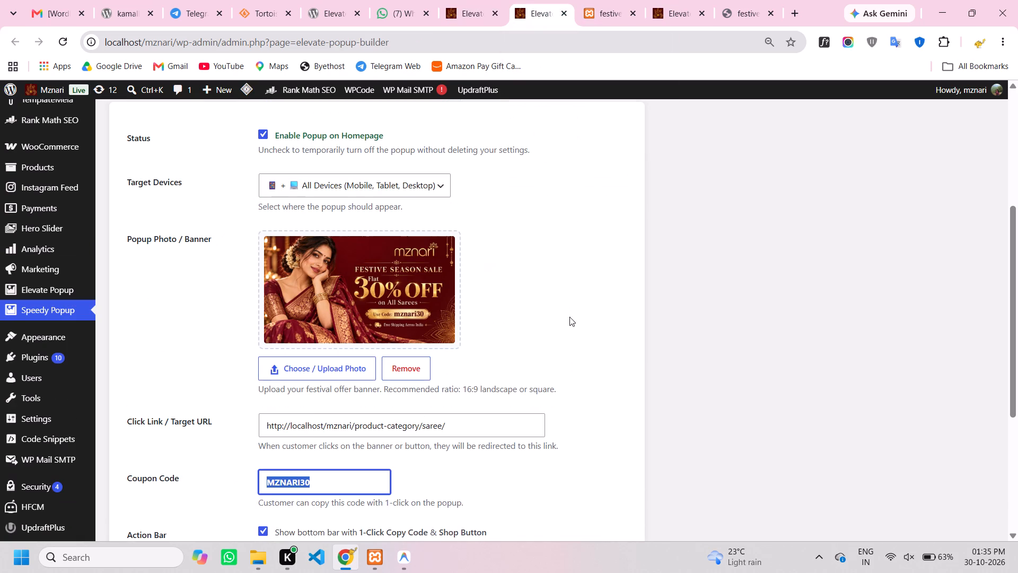
scroll(569, 326, "down", 4)
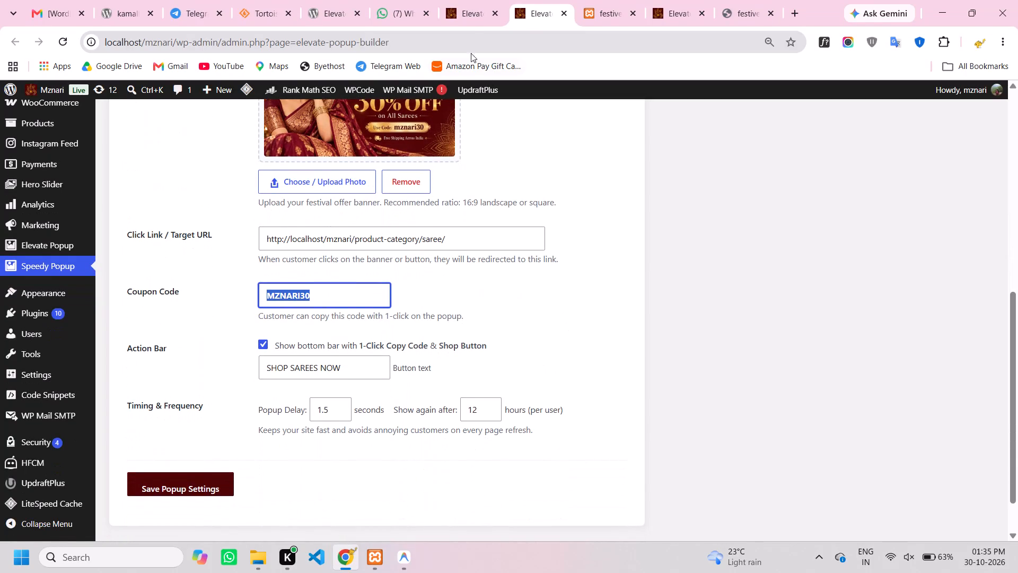
left_click(463, 11)
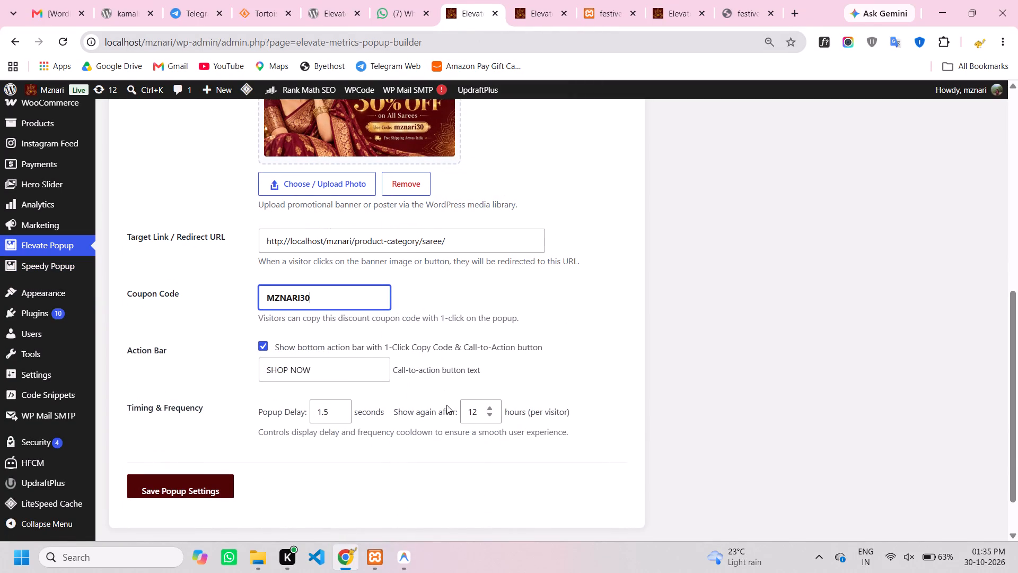
left_click_drag(477, 412, 452, 415)
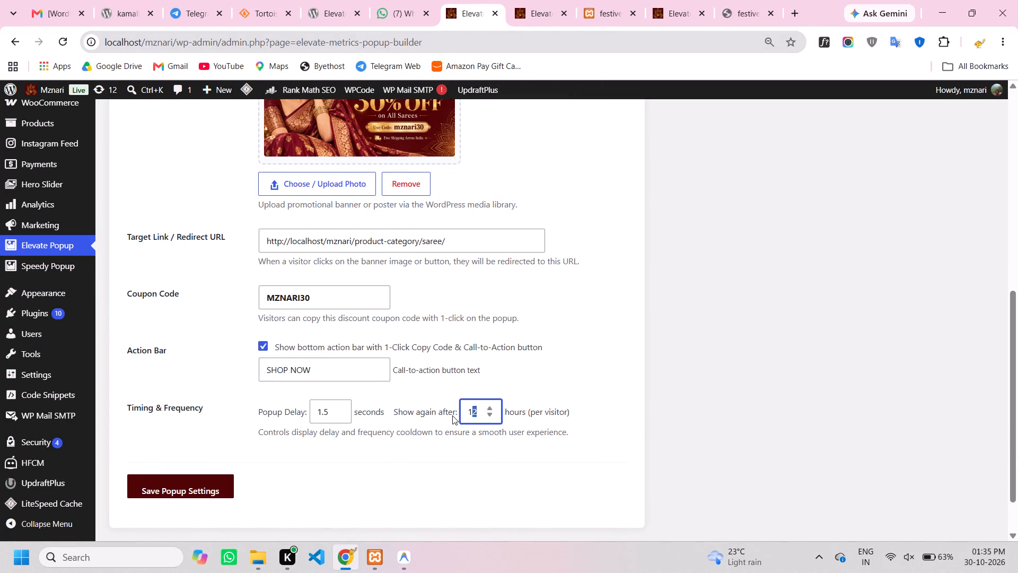
key("BackSpace")
left_click(424, 409)
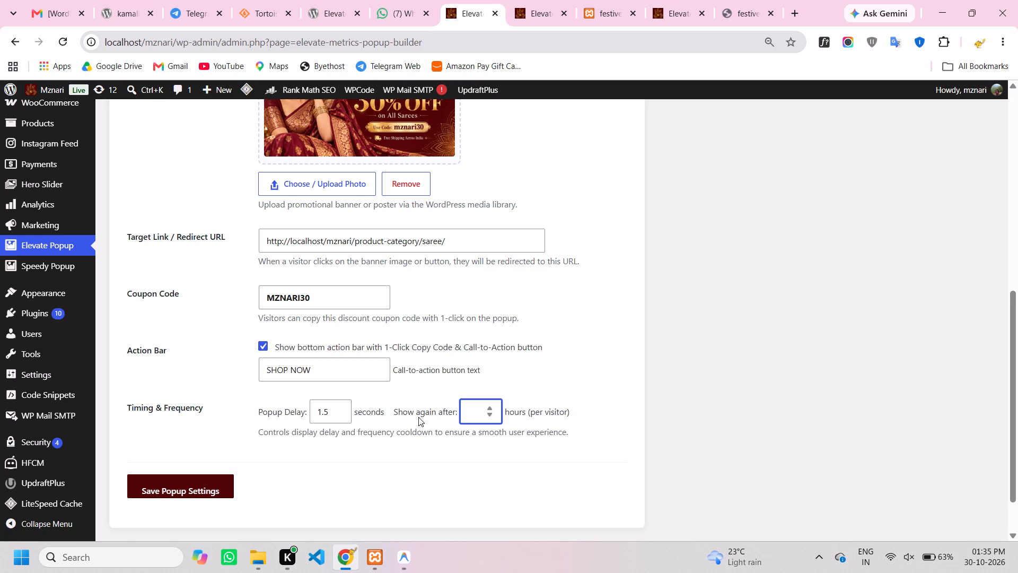
left_click(384, 441)
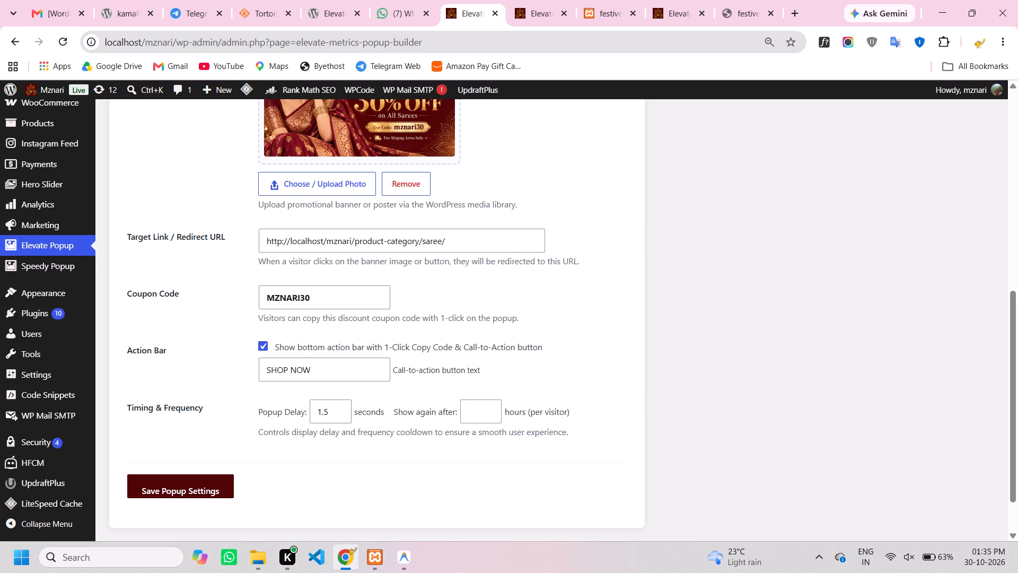
Copy the button text SHOP SAREES NOW from the local Speedy Popup settings into the Elevate Metrics popup's call-to-action button text.
scroll(443, 338, "up", 1)
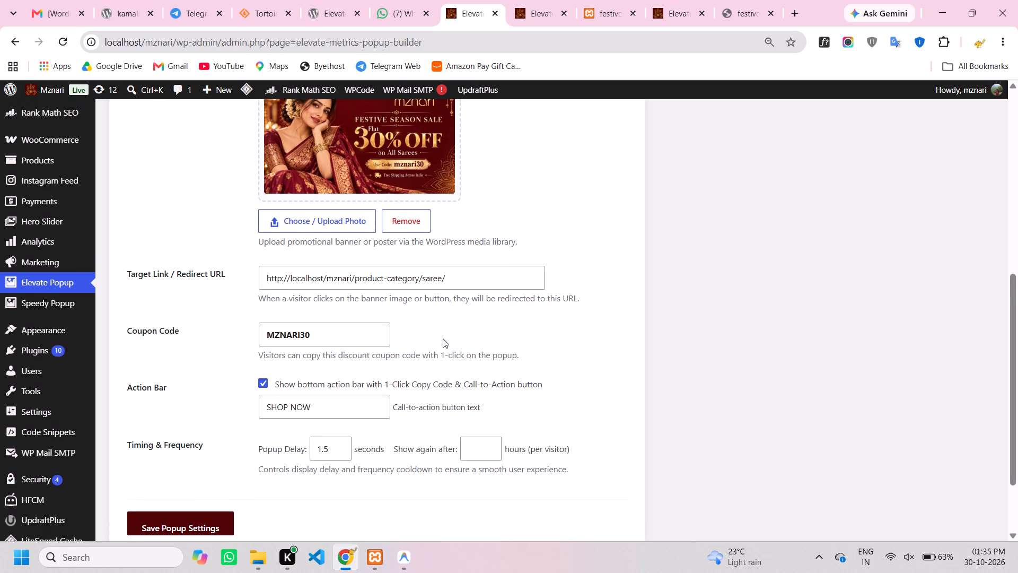
scroll(443, 338, "up", 4)
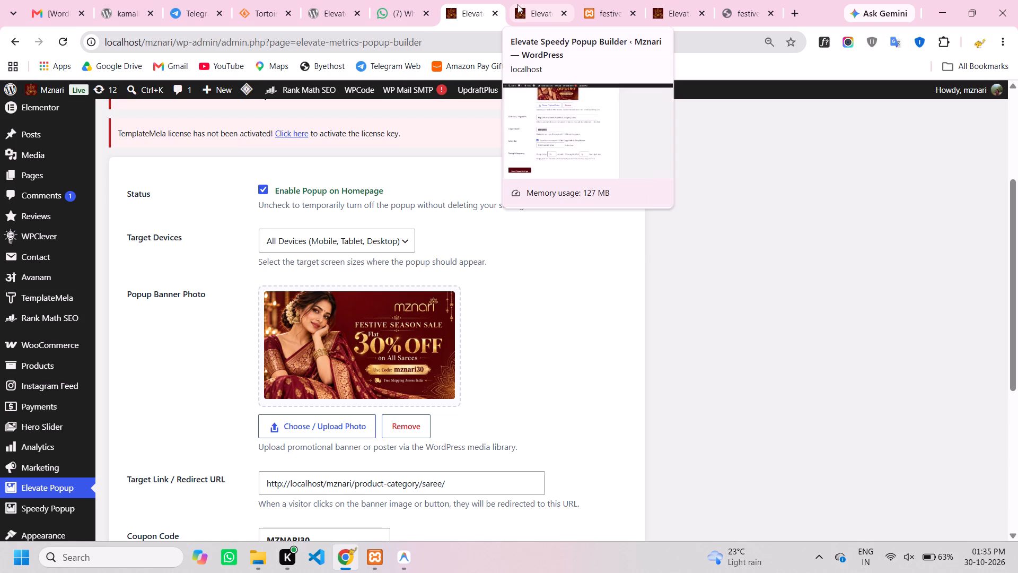
left_click(536, 3)
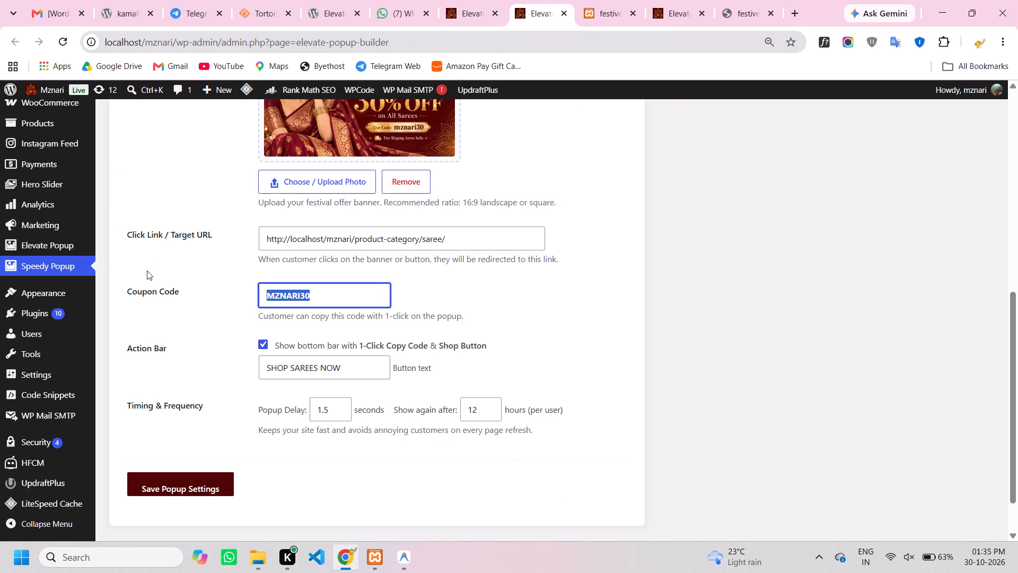
left_click_drag(357, 361, 294, 368)
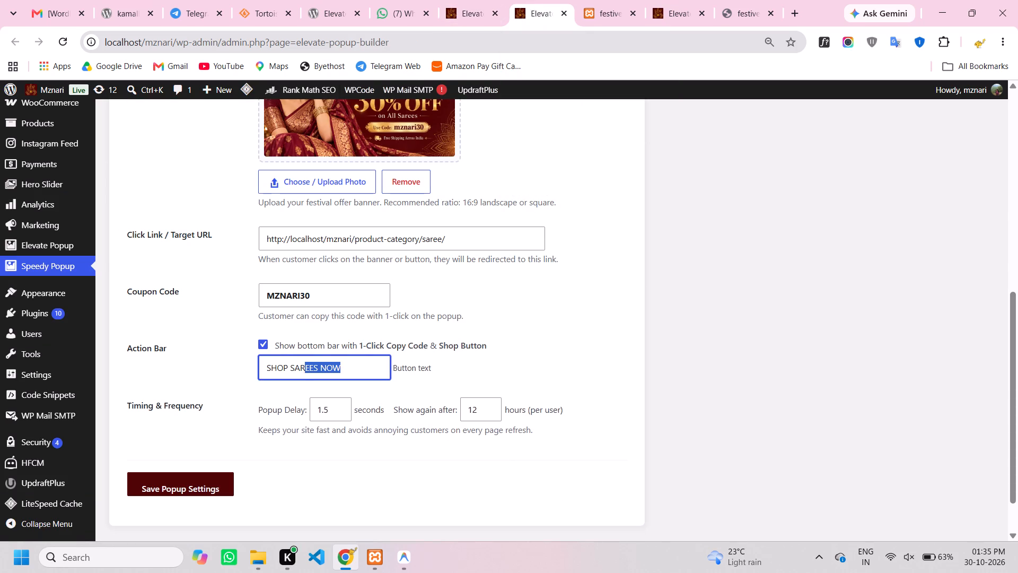
left_click_drag(294, 368, 248, 375)
key("ctrl+c")
left_click(462, 0)
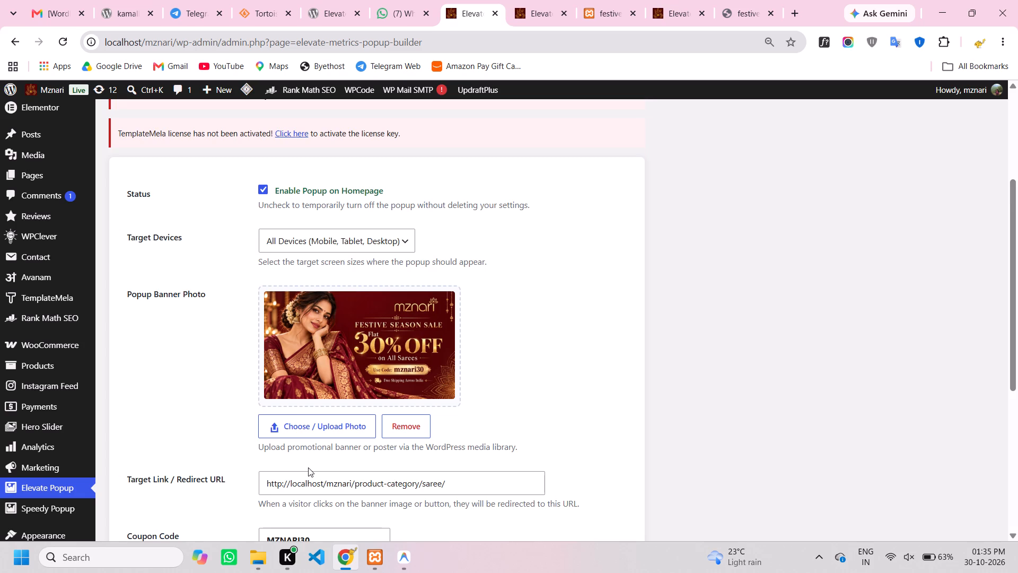
scroll(308, 467, "down", 3)
left_click_drag(322, 480, 141, 464)
key("ctrl+v")
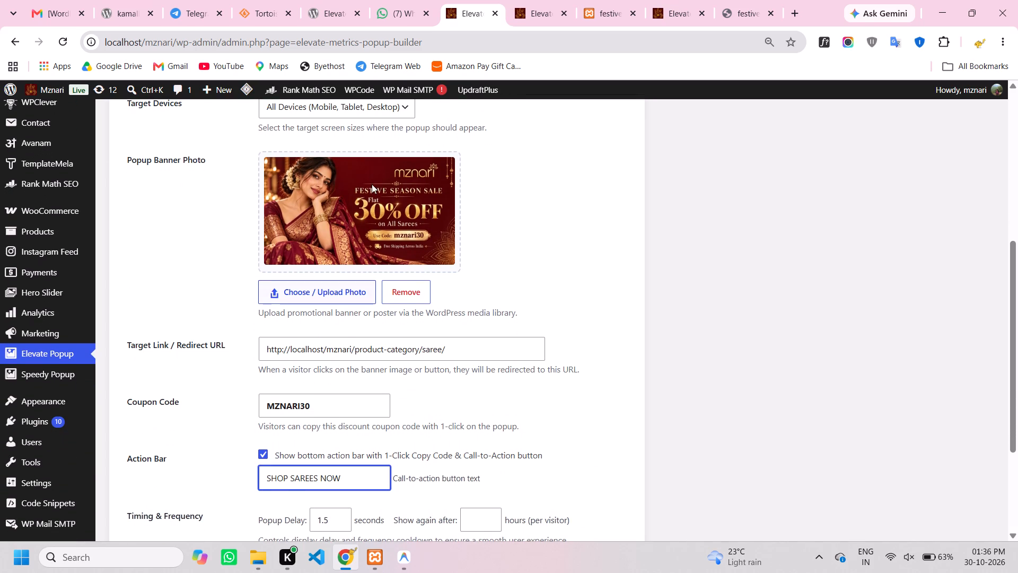
Compare the local Speedy Popup's settings with the Elevate Metrics popup's settings, from target devices down to timing.
left_click(524, 0)
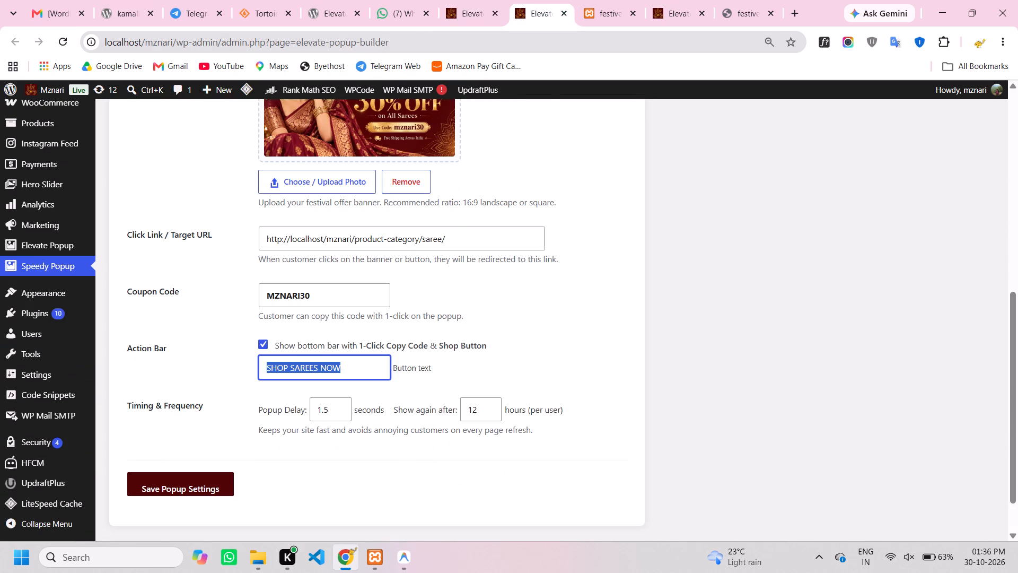
scroll(446, 281, "up", 4)
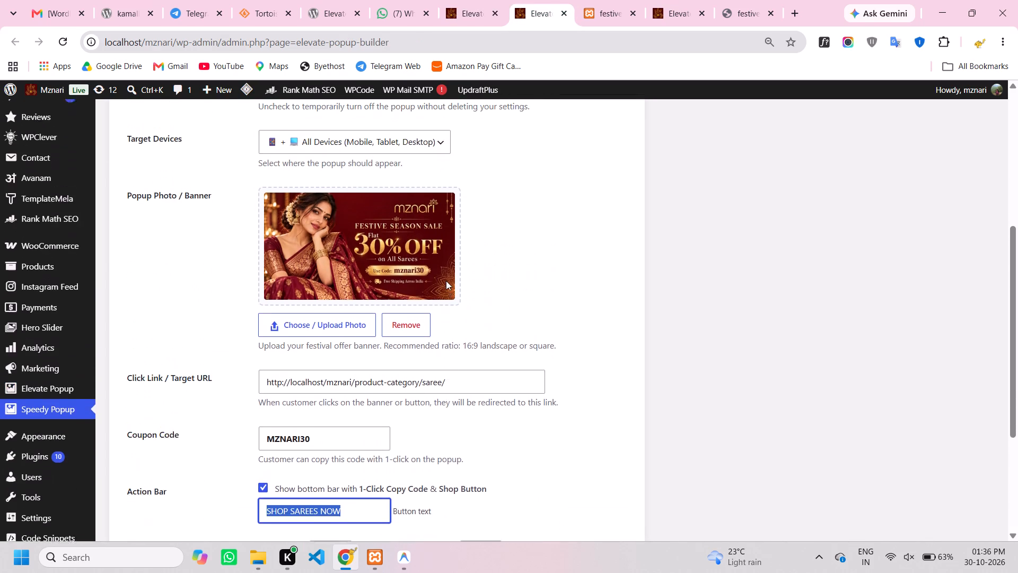
scroll(446, 281, "up", 2)
scroll(446, 281, "down", 6)
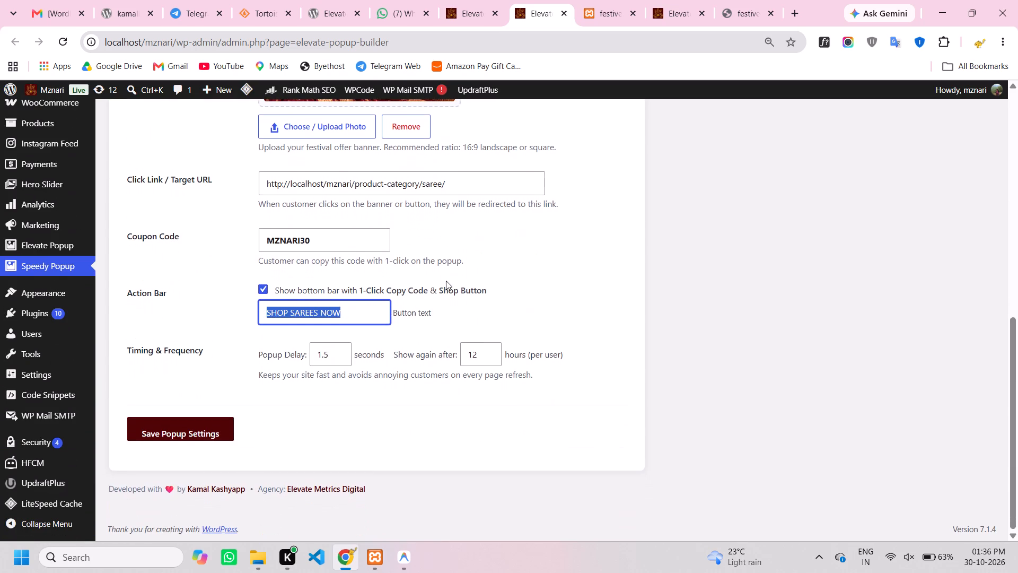
left_click(466, 8)
scroll(481, 405, "down", 4)
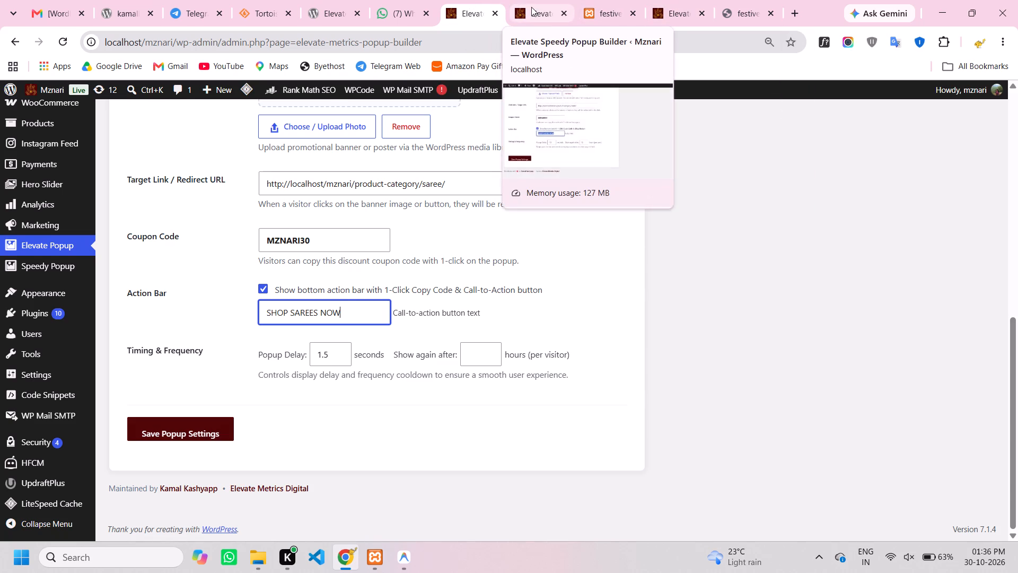
Open the local site's installed plugins from the Speedy Popup page and deactivate the Elevate Popup Builder plugin.
left_click(531, 7)
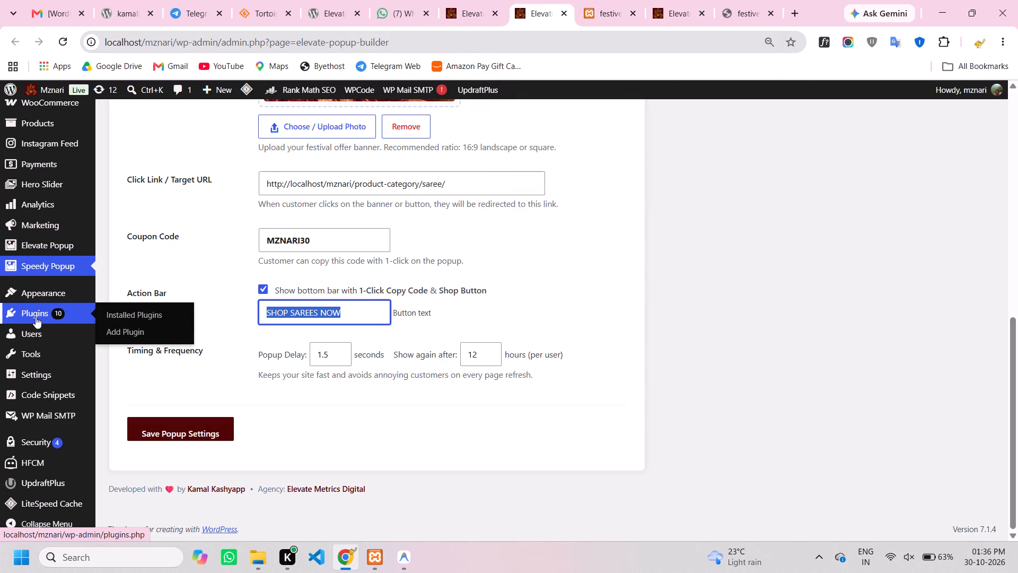
left_click(36, 317)
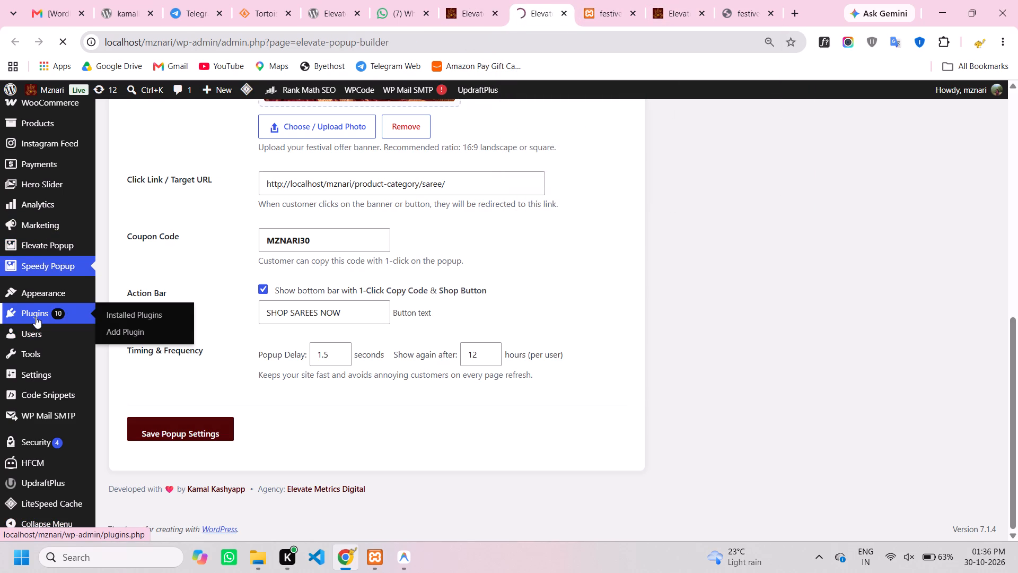
left_click(458, 12)
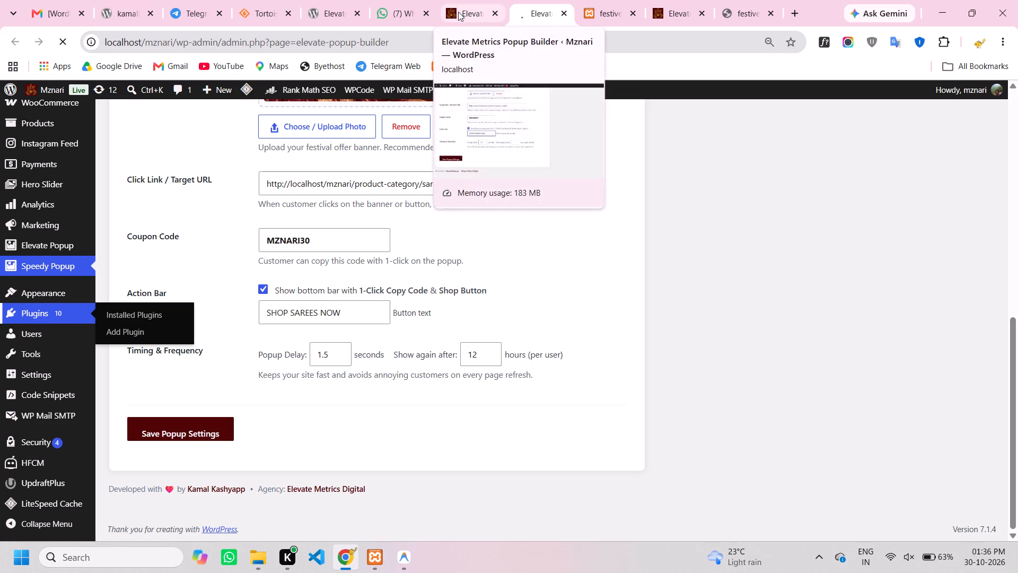
left_click(531, 3)
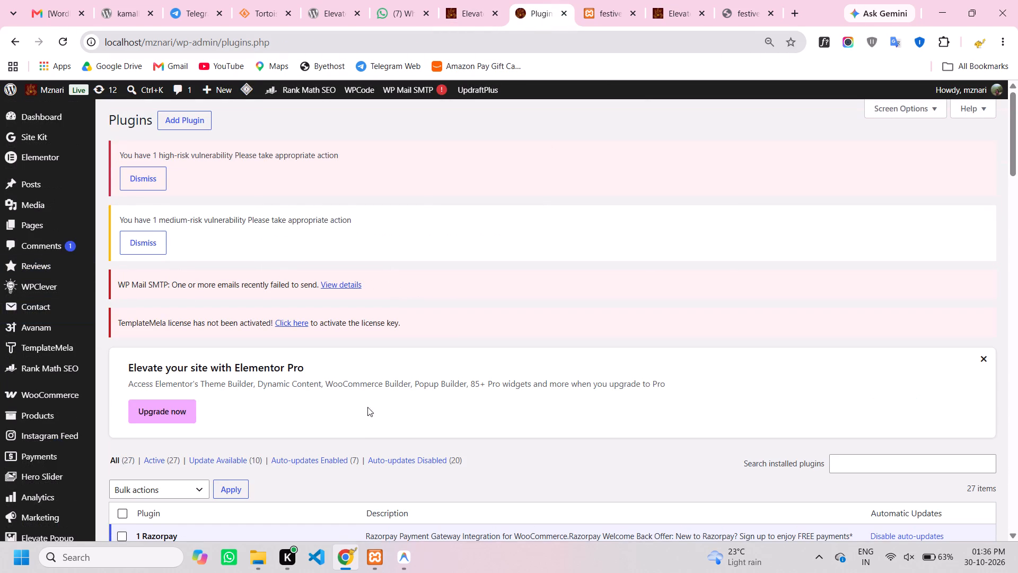
scroll(356, 436, "down", 10)
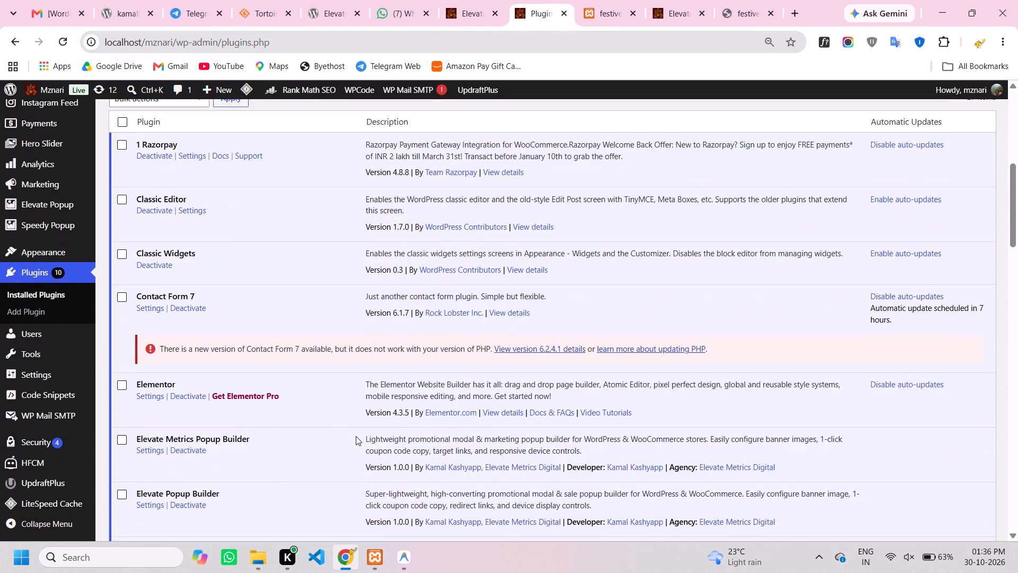
scroll(356, 436, "down", 2)
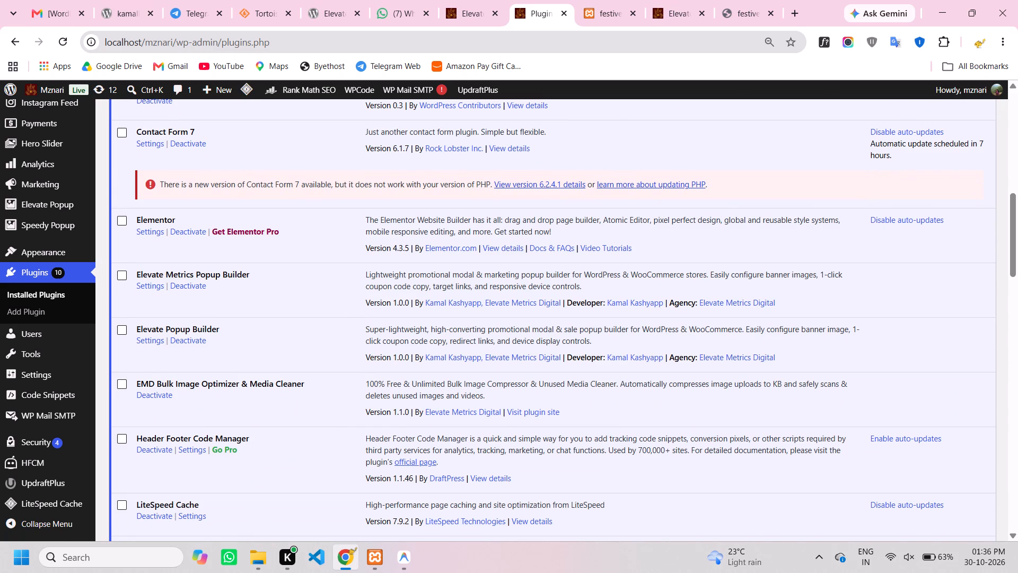
left_click(187, 336)
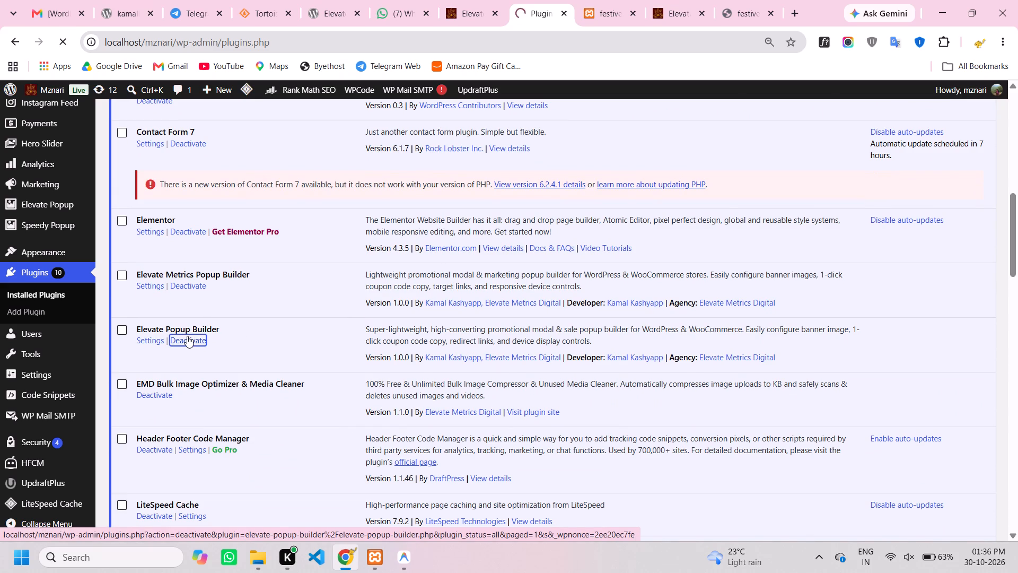
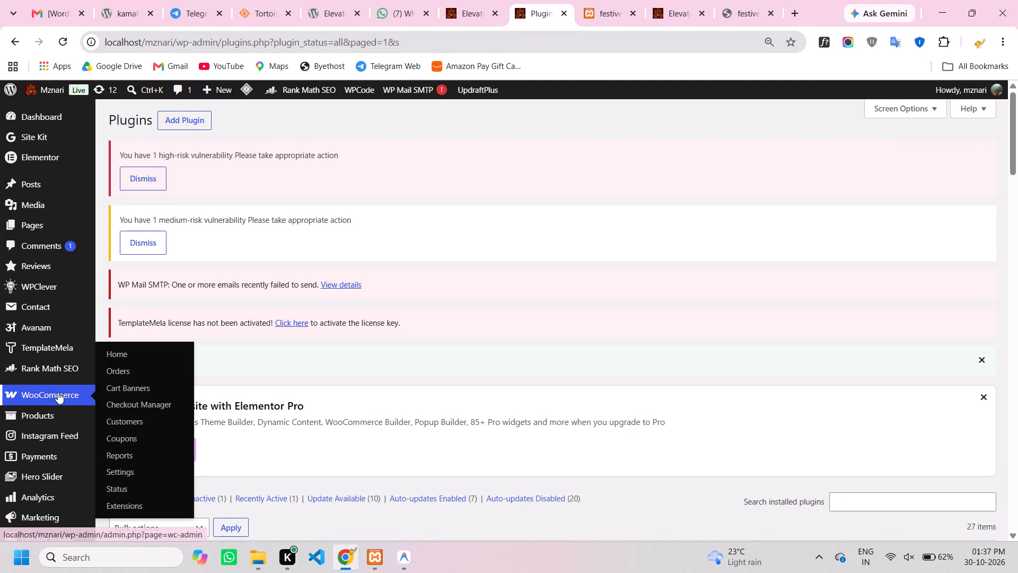
Look through the local site's installed plugins list to check the status of the Elevate popup plugins.
scroll(58, 392, "down", 3)
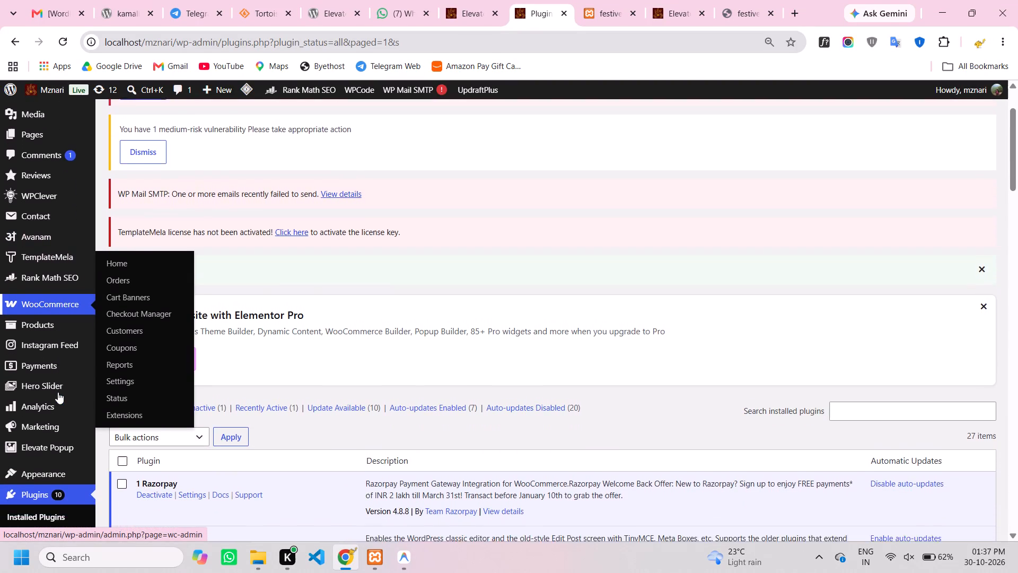
scroll(58, 392, "down", 2)
scroll(58, 392, "up", 1)
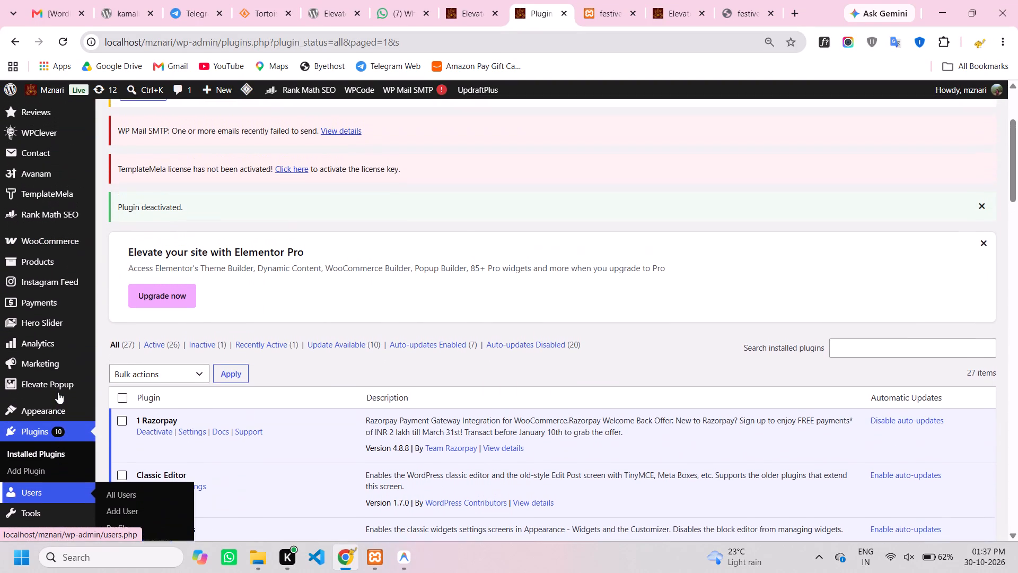
scroll(58, 392, "up", 1)
scroll(58, 392, "down", 1)
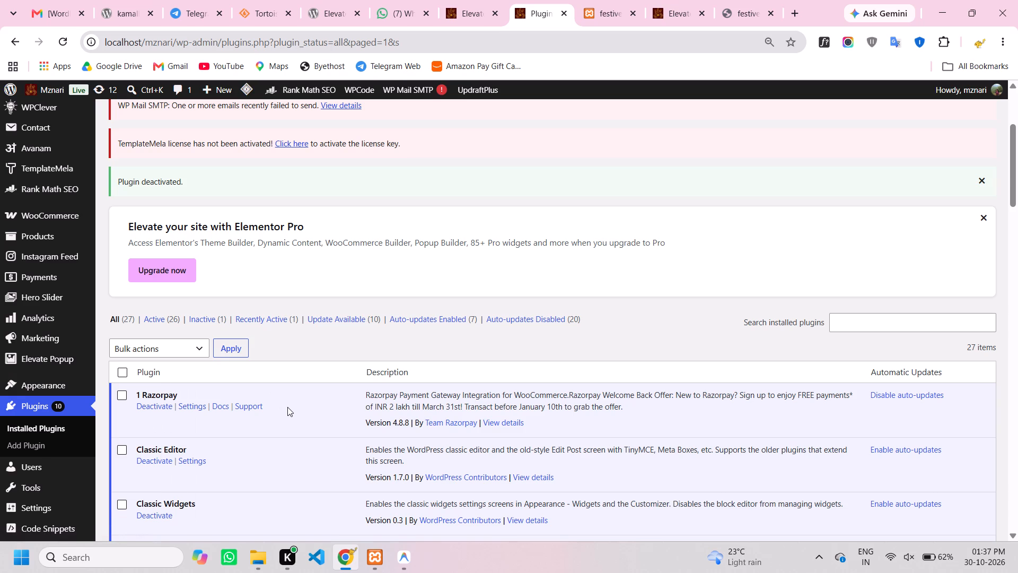
scroll(287, 407, "down", 3)
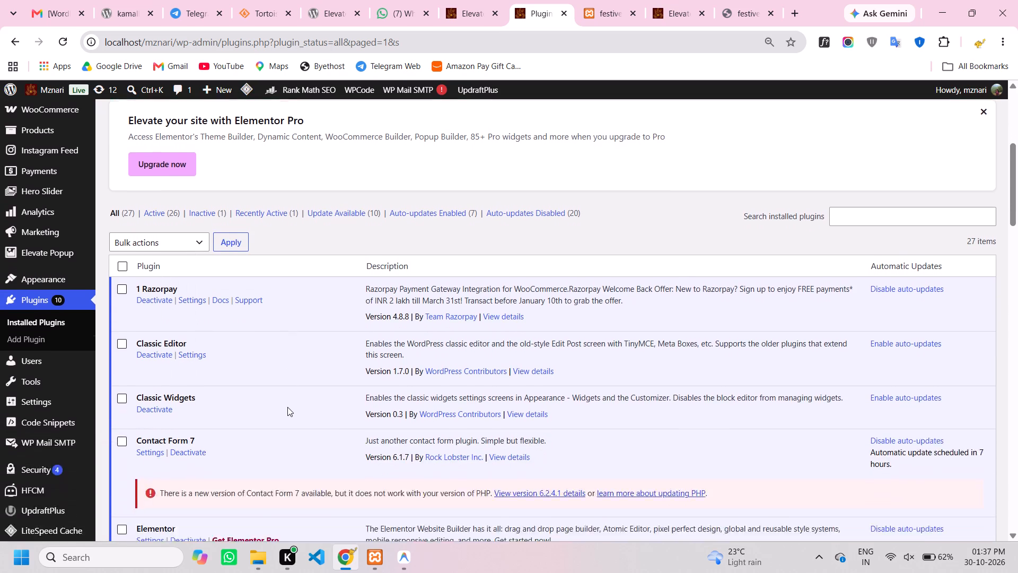
scroll(287, 407, "down", 2)
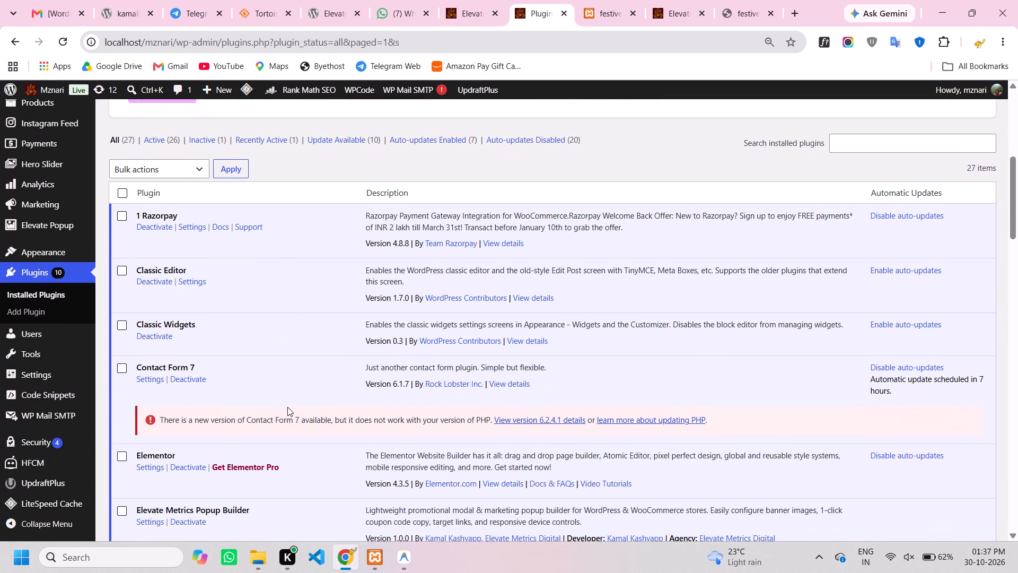
scroll(287, 407, "down", 1)
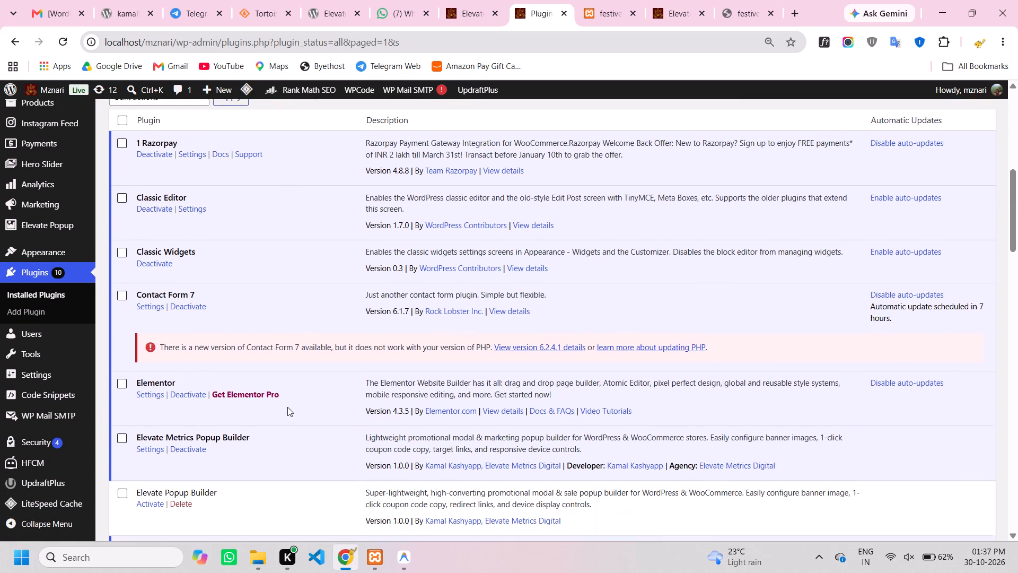
scroll(287, 407, "down", 1)
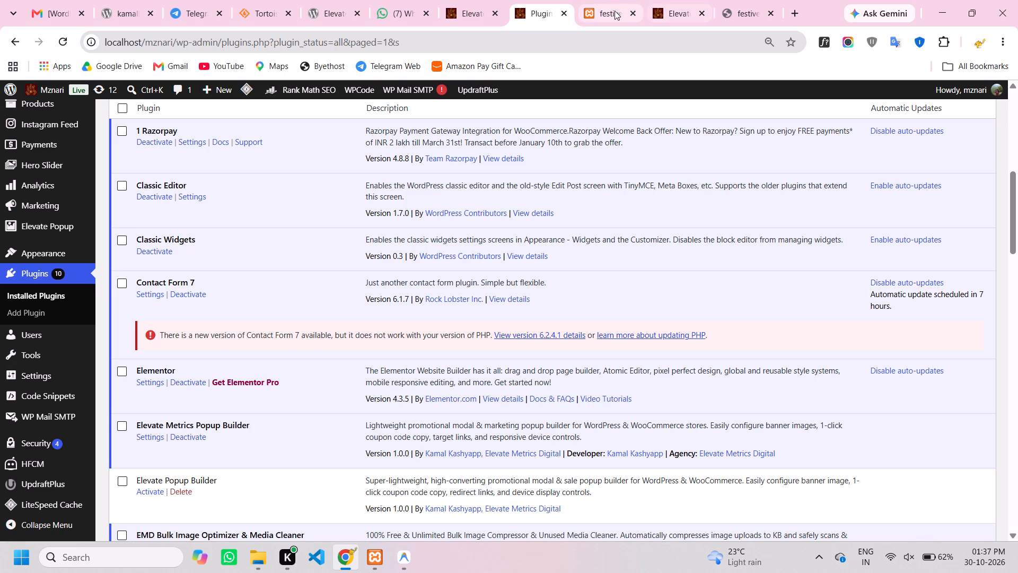
Open the local homepage at localhost/mznari/ in the tab showing the festive sale banner image.
left_click(610, 10)
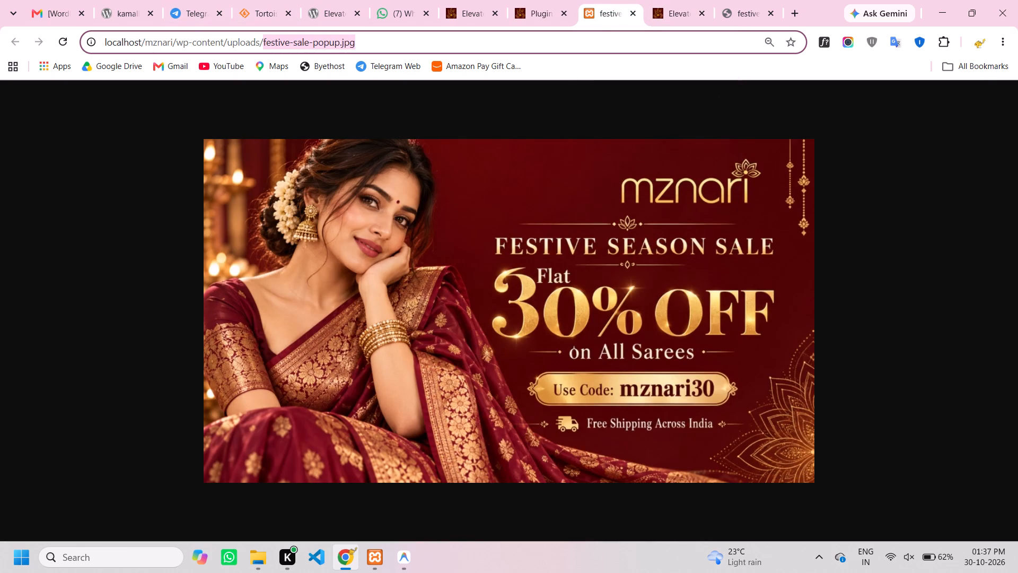
left_click_drag(177, 42, 410, 32)
key("BackSpace")
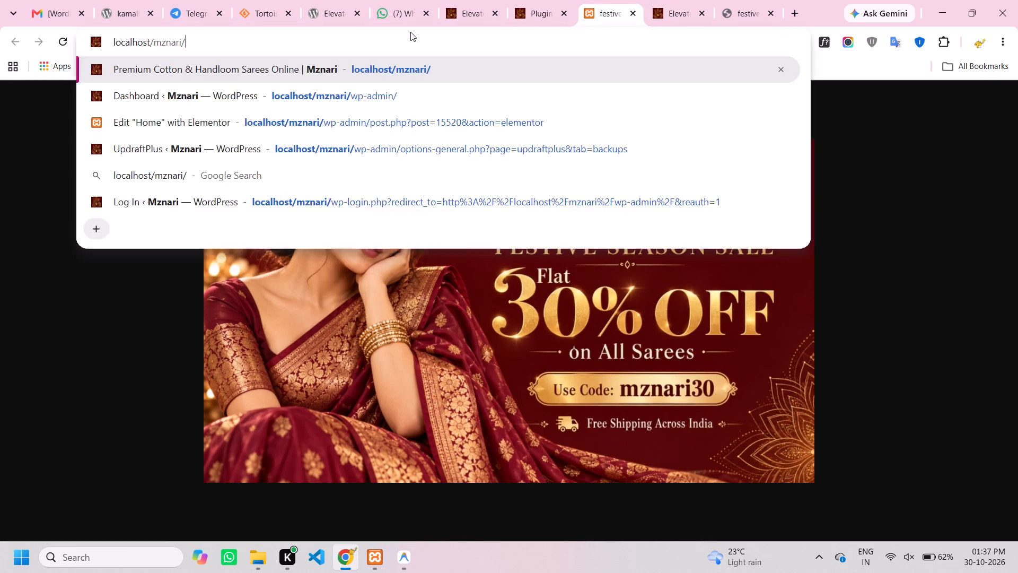
key("Return")
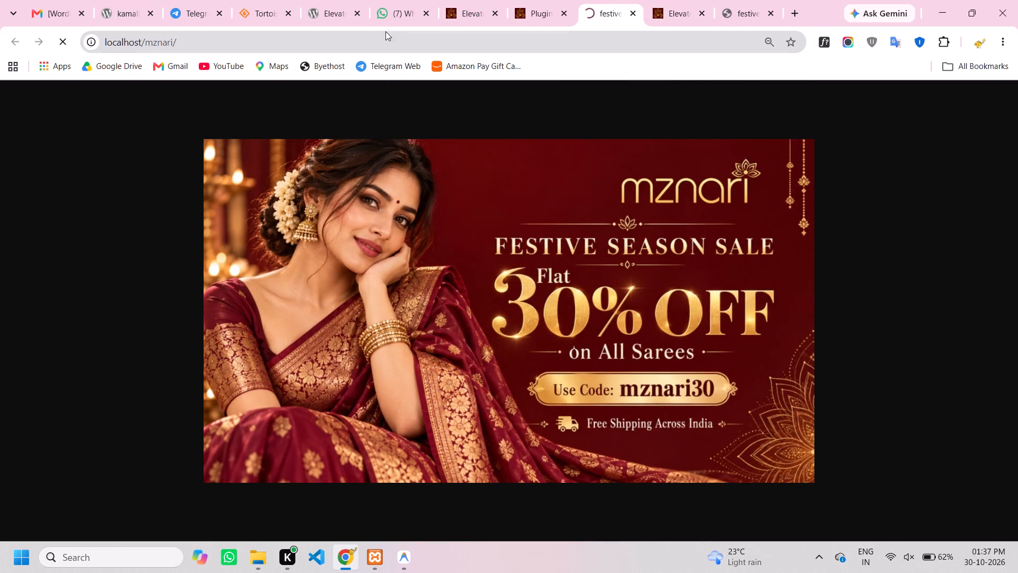
Review the Elevate Metrics popup's settings from target devices and banner photo down to action bar and timing.
left_click(462, 7)
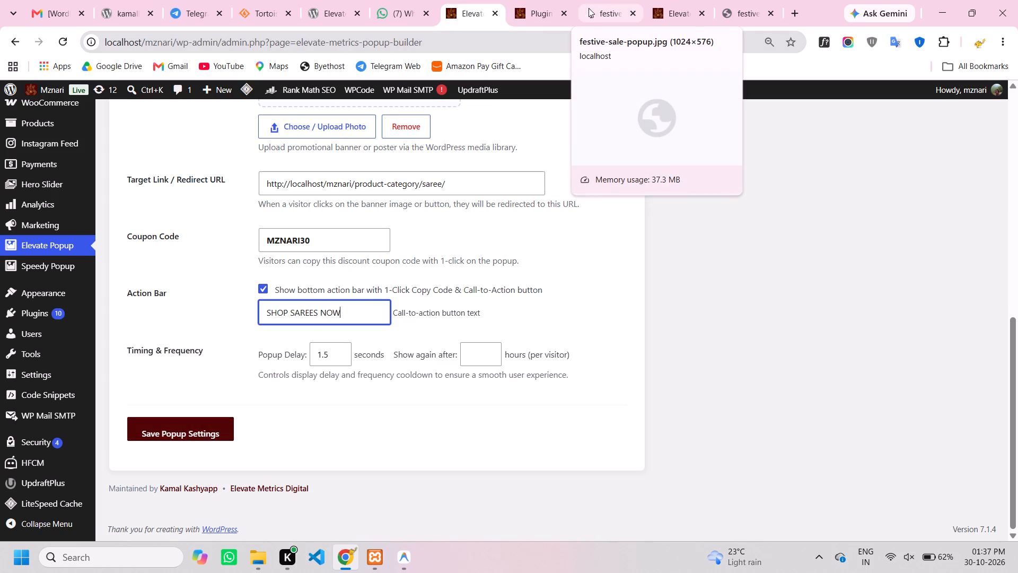
scroll(461, 235, "up", 3)
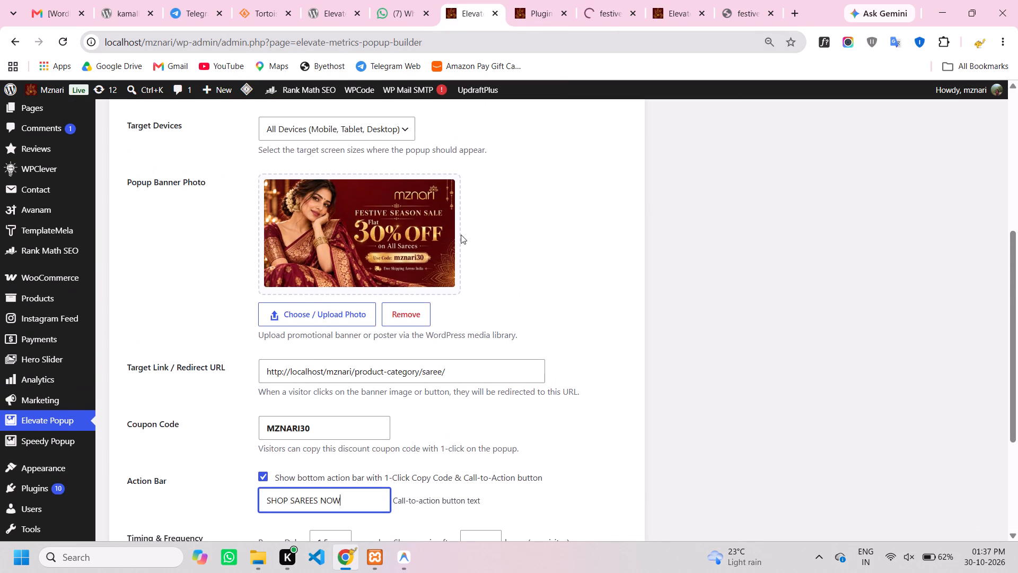
scroll(461, 235, "up", 1)
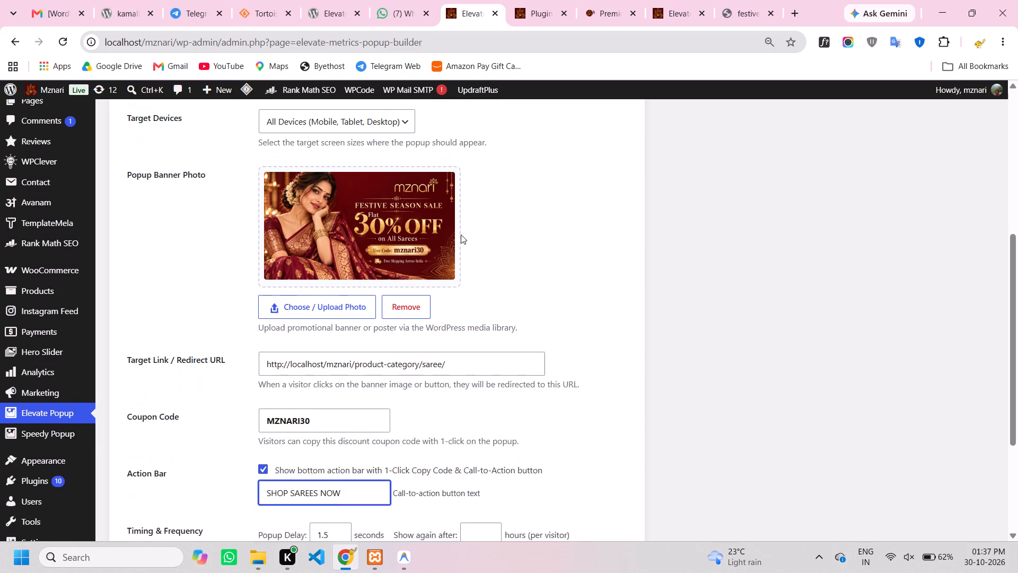
scroll(461, 235, "up", 1)
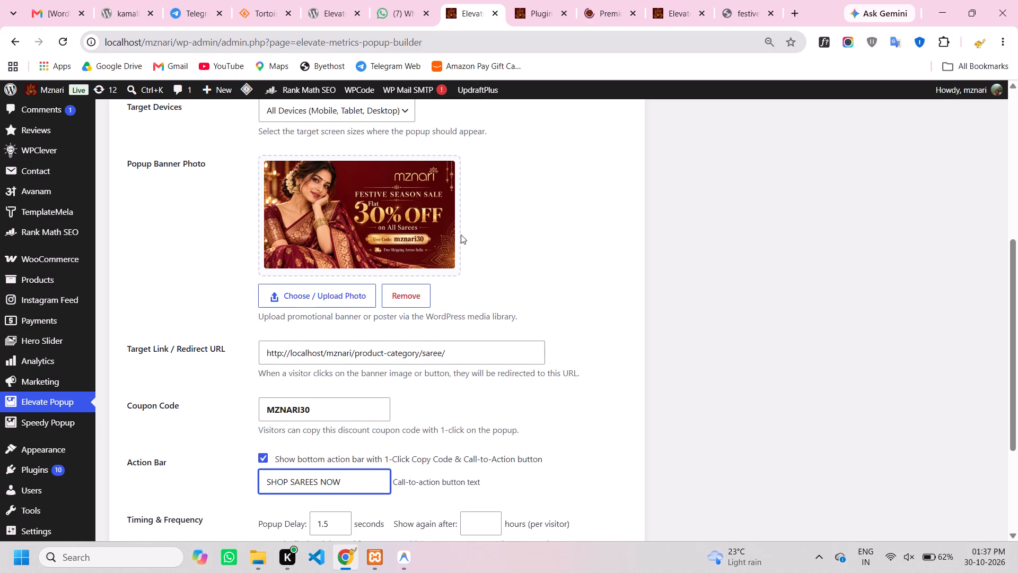
scroll(461, 235, "up", 1)
scroll(461, 235, "down", 5)
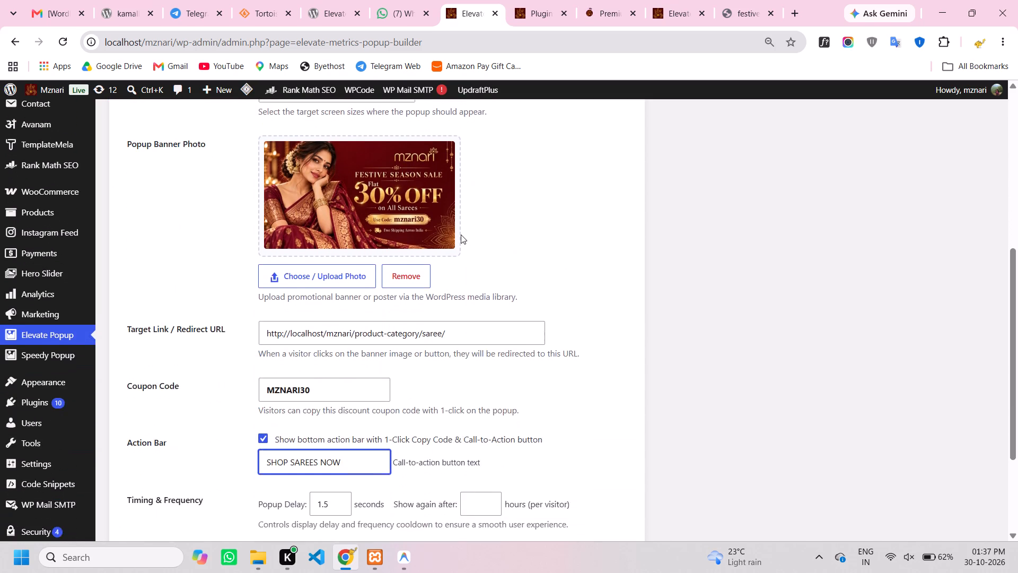
scroll(461, 235, "down", 2)
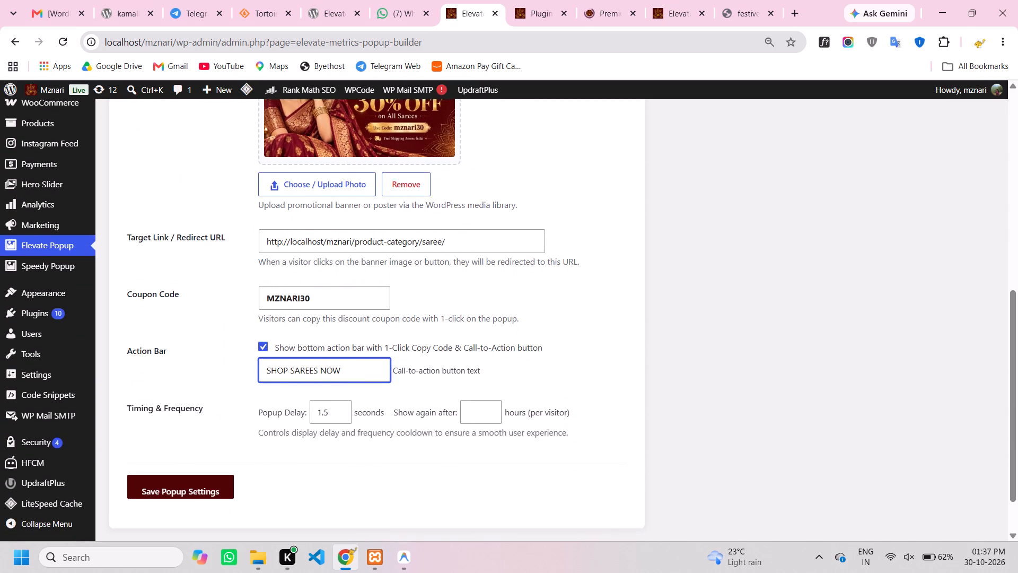
scroll(458, 293, "down", 3)
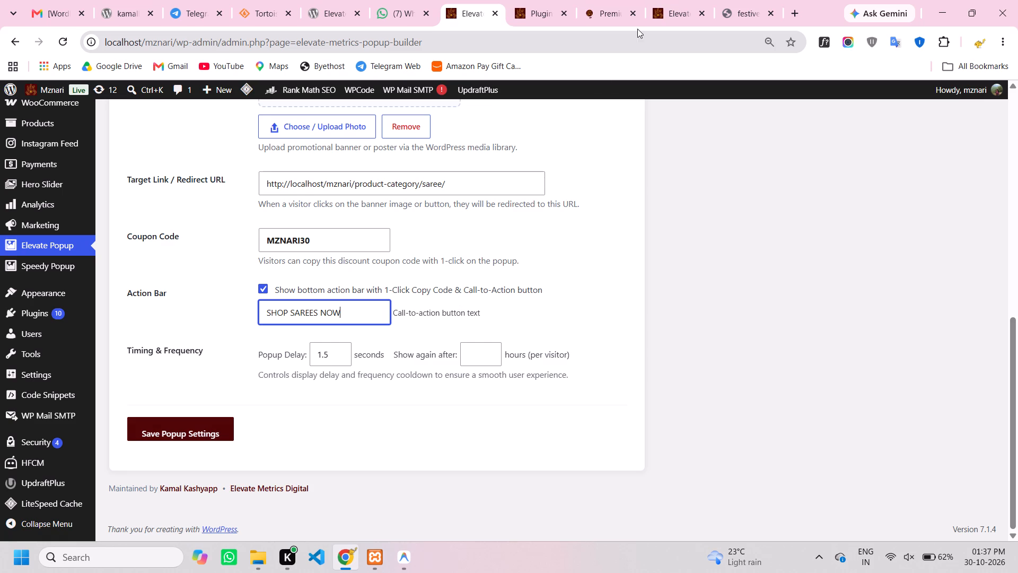
Check the local homepage for the festive sale popup.
left_click(603, 4)
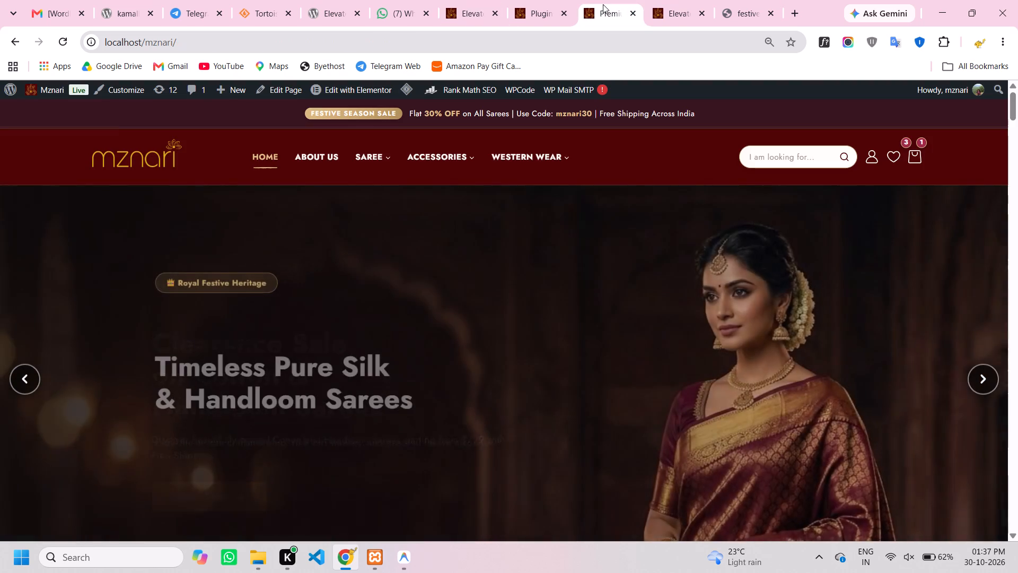
scroll(508, 367, "down", 5)
scroll(508, 367, "up", 6)
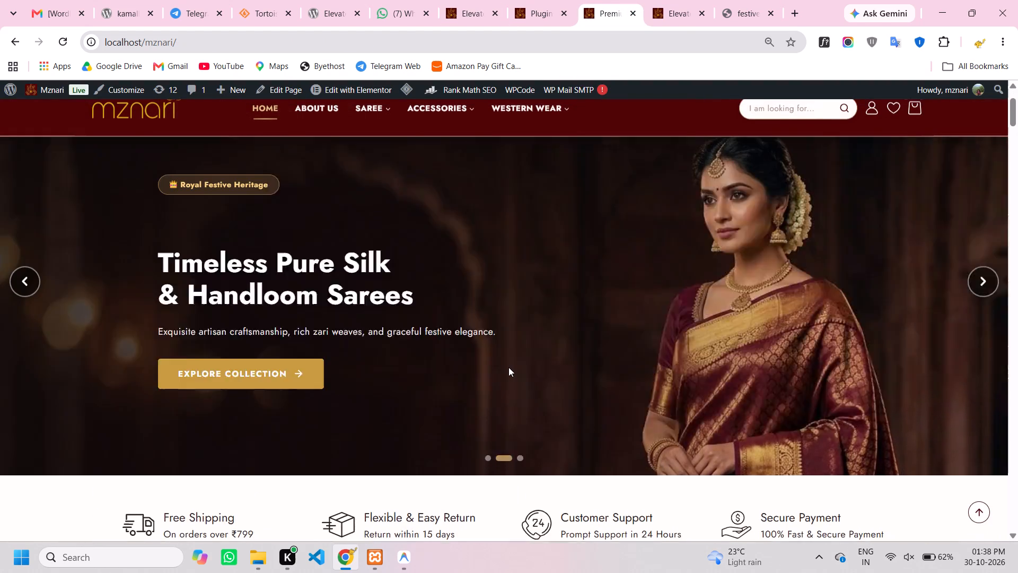
Save the Elevate Metrics popup settings and review the saved banner, link, coupon, action bar and timing values.
left_click(457, 10)
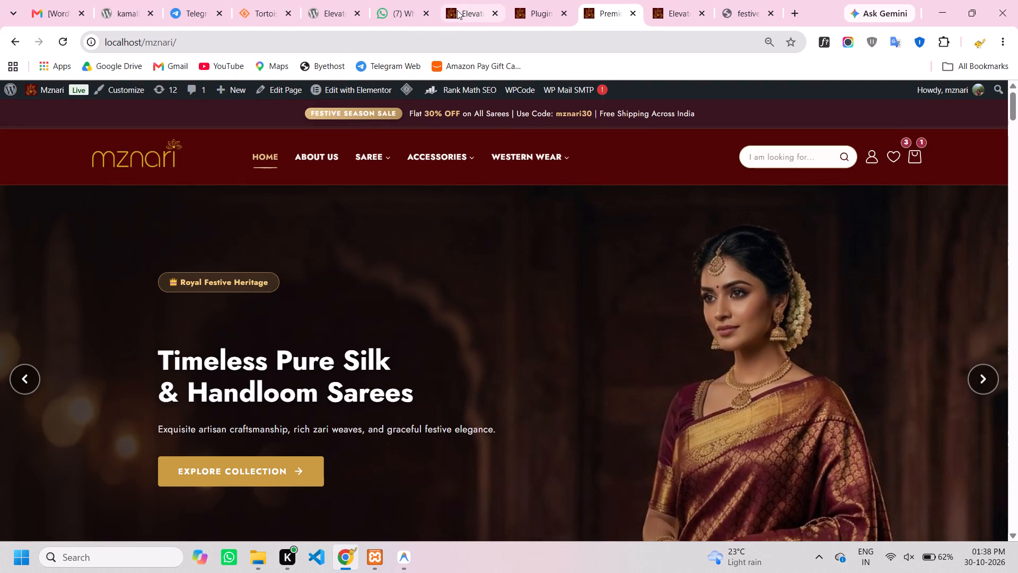
left_click(169, 431)
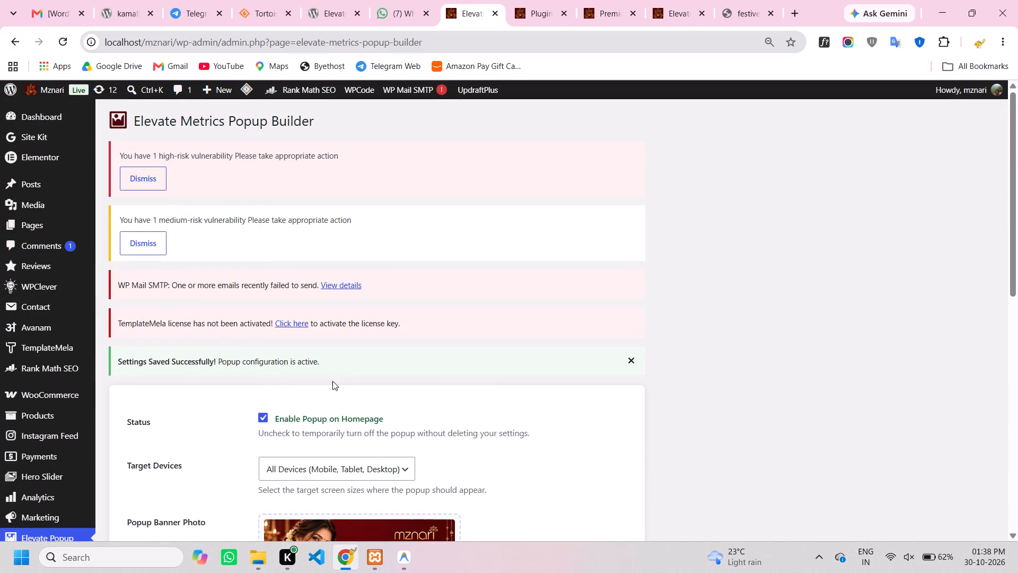
scroll(423, 395, "down", 5)
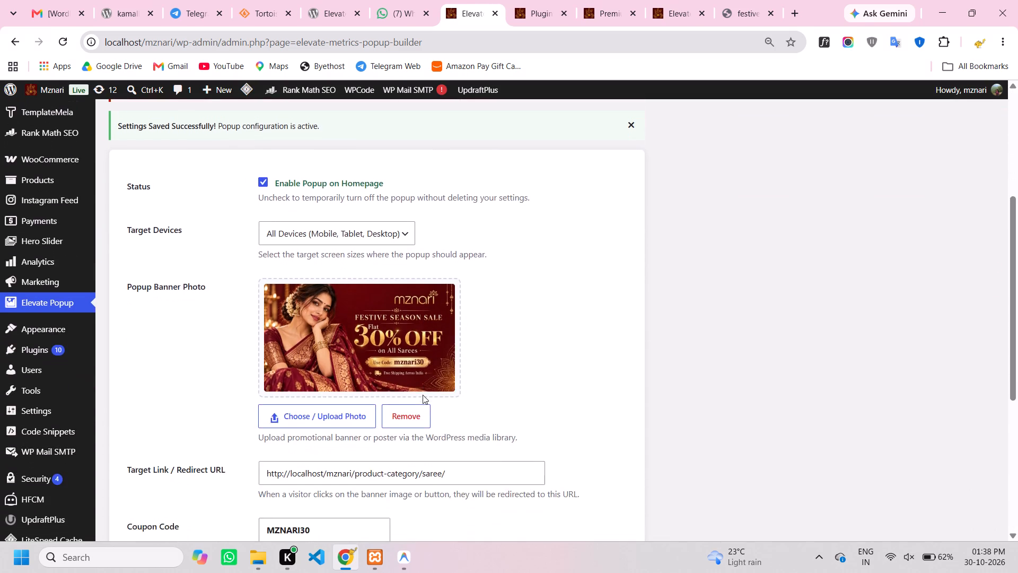
scroll(423, 395, "down", 4)
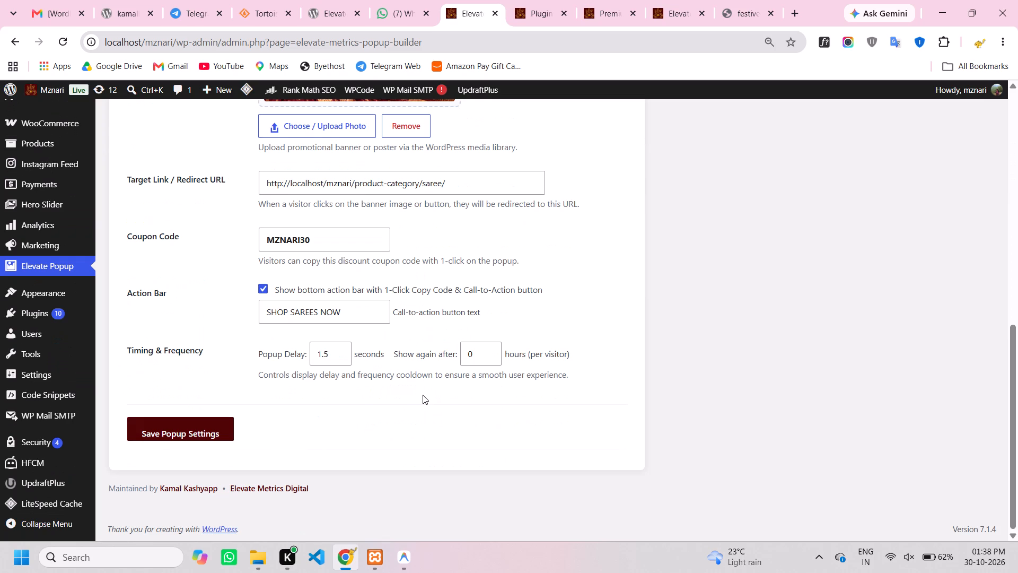
Reload the local homepage to test the festive sale popup, close the popup, and reload the page again.
left_click(589, 0)
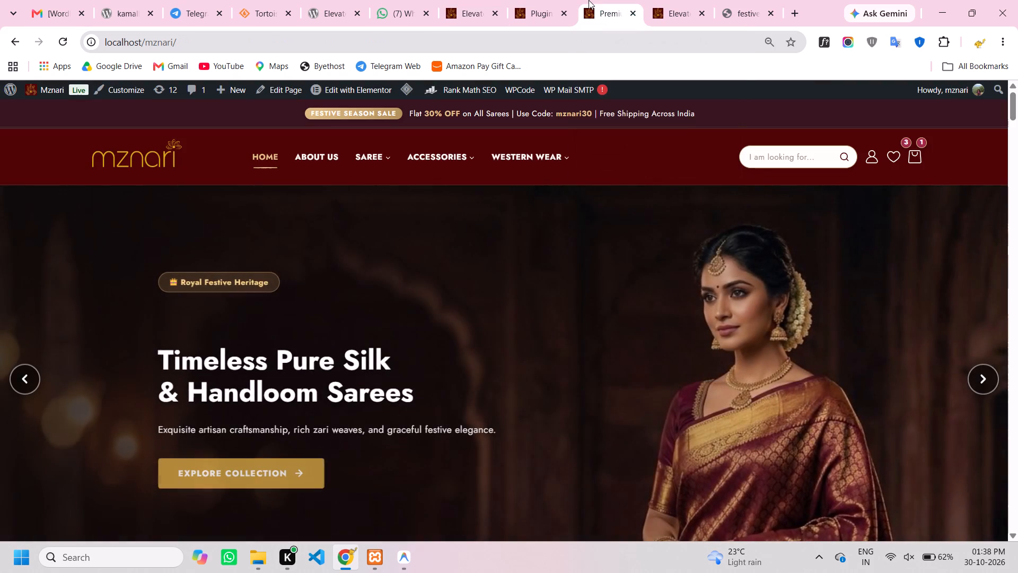
key("F5")
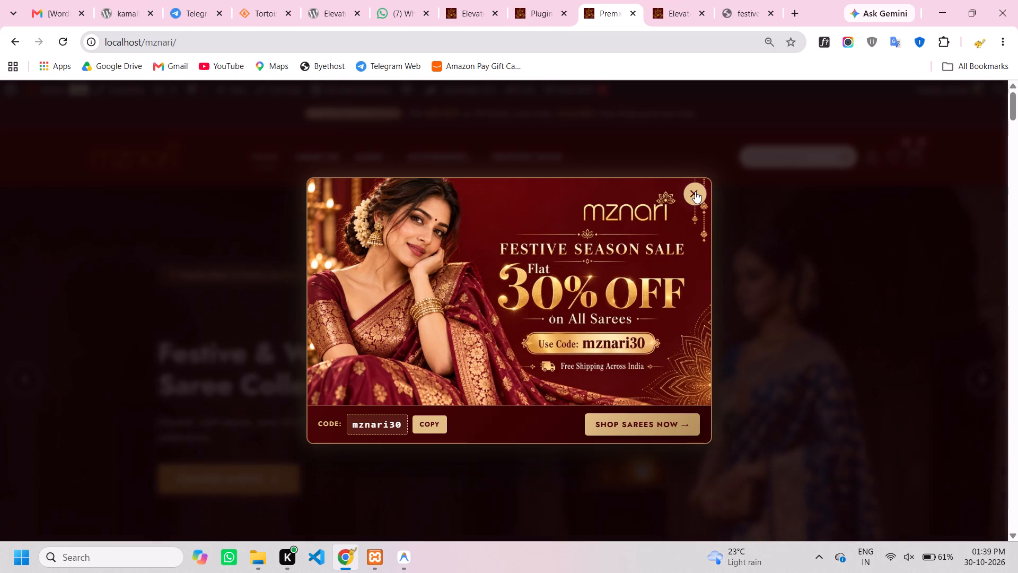
left_click(695, 192)
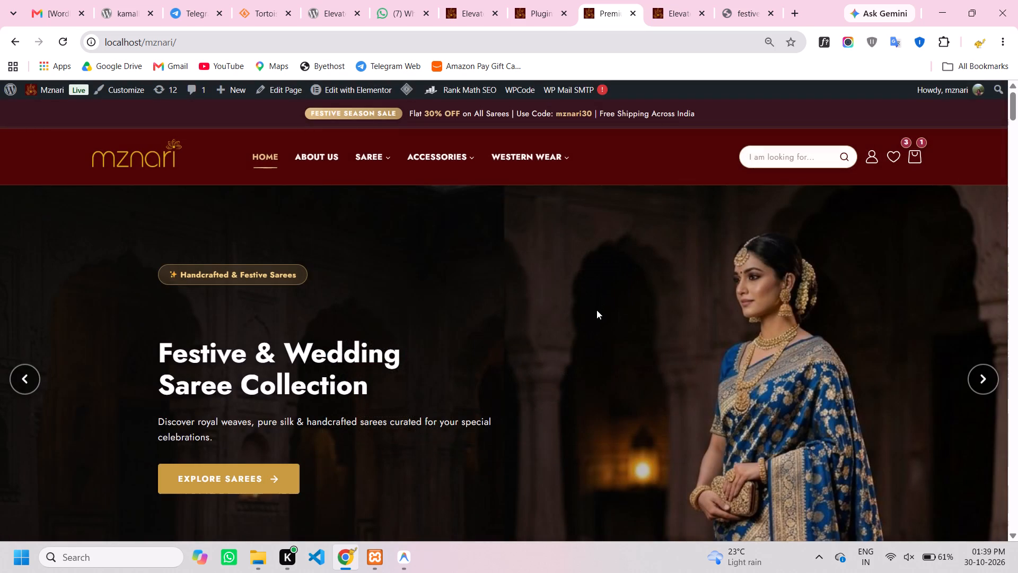
key("F5")
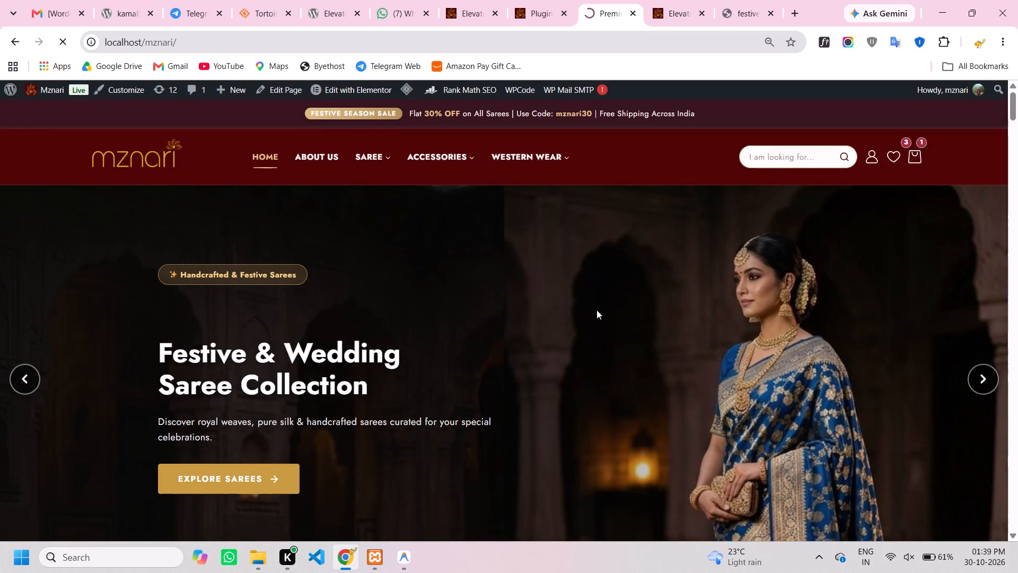
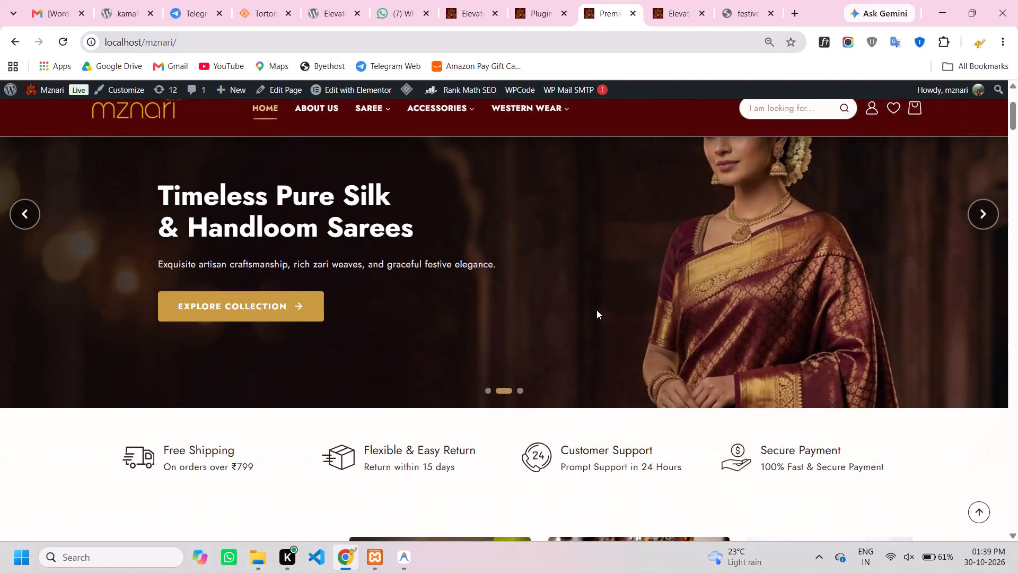
Recheck the local homepage and the Elevate Metrics popup settings, and open the local site's installed plugins list.
scroll(596, 310, "up", 6)
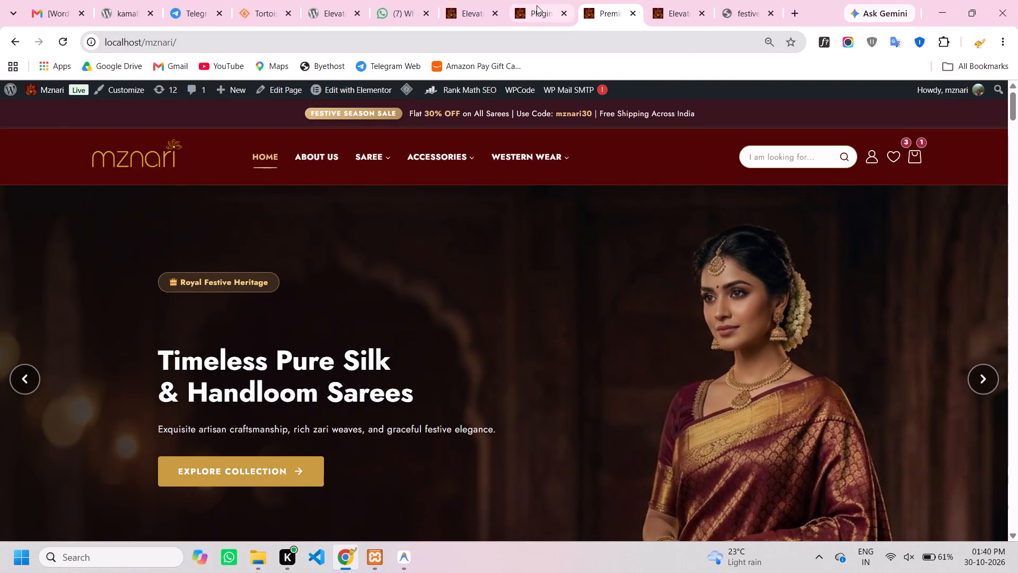
left_click(537, 5)
left_click(470, 4)
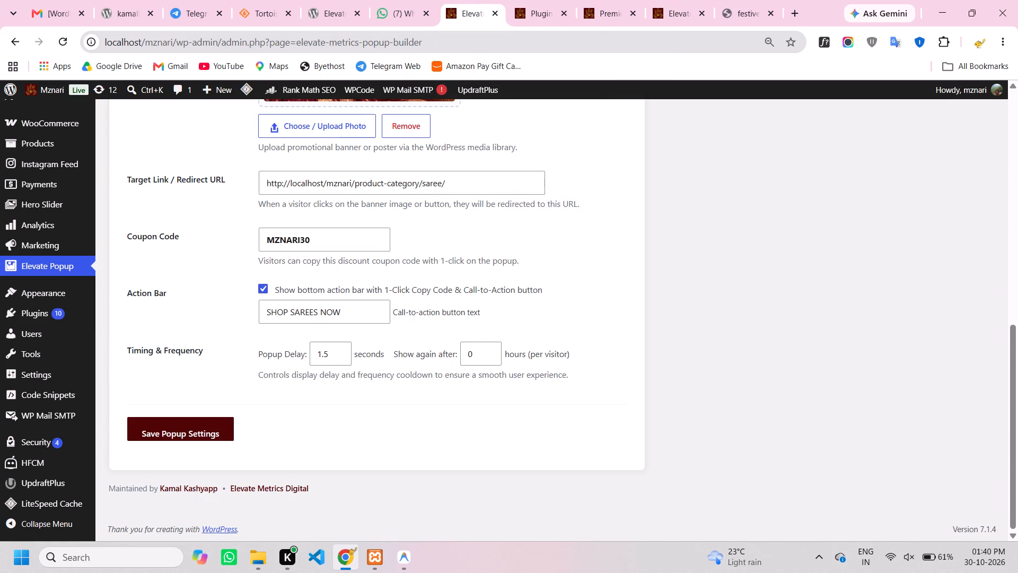
left_click(602, 0)
scroll(510, 330, "down", 7)
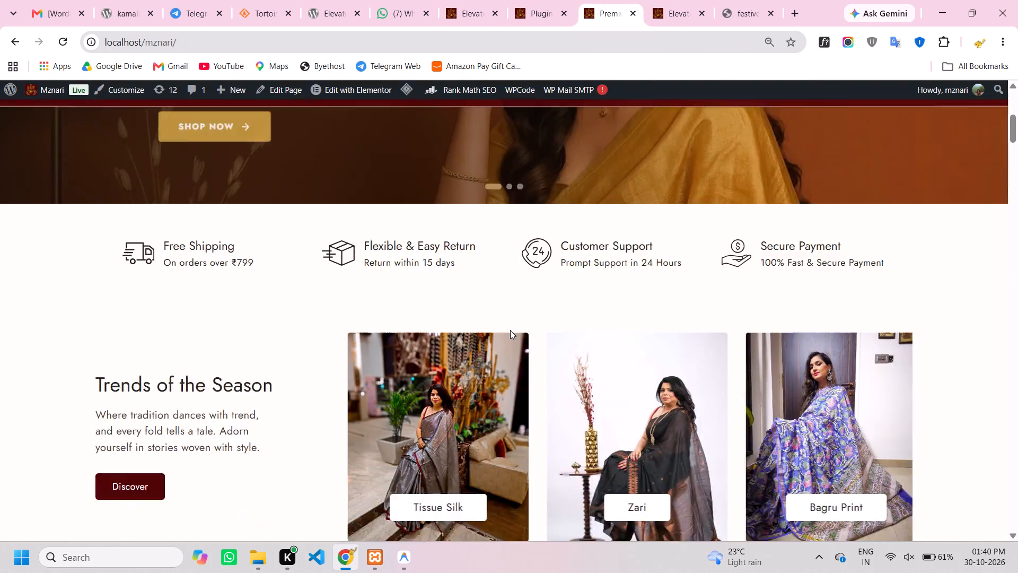
scroll(510, 330, "down", 5)
scroll(510, 330, "up", 17)
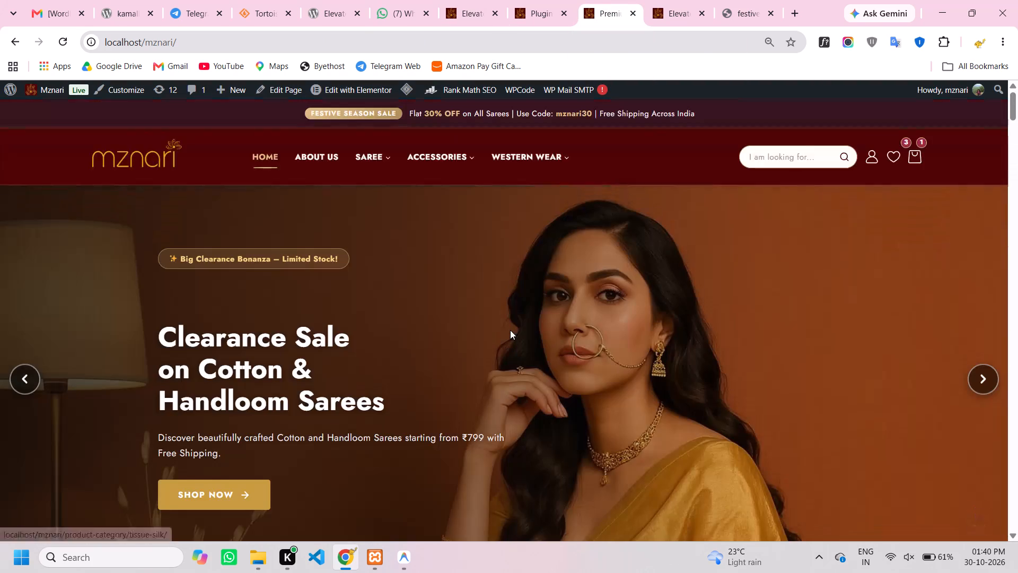
left_click(538, 7)
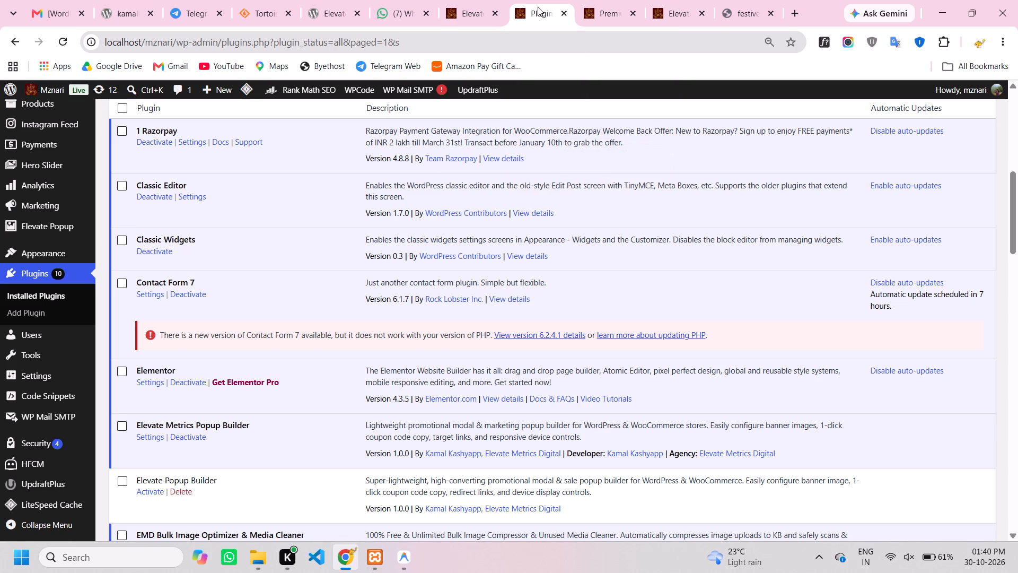
left_click(457, 13)
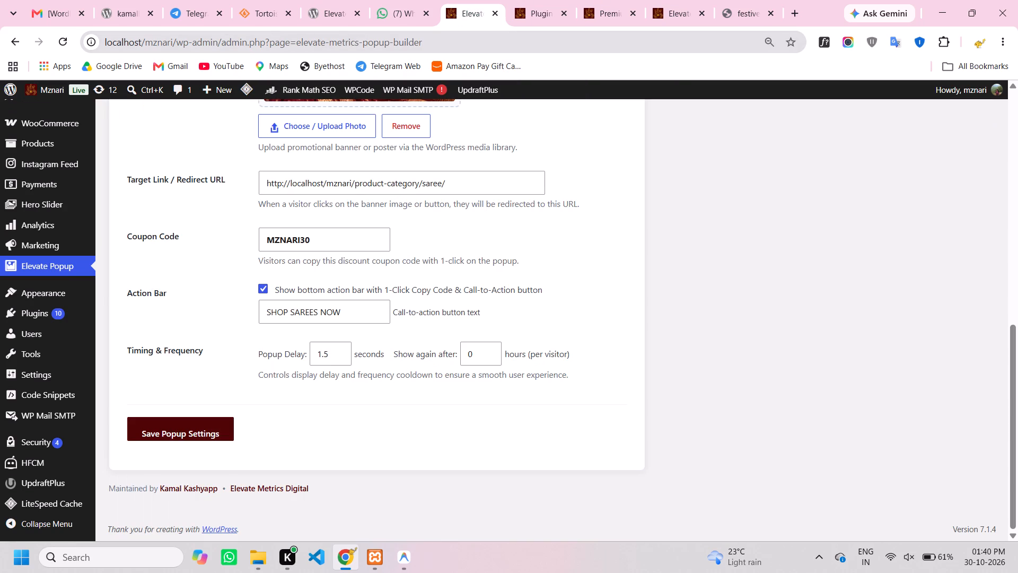
left_click(50, 310)
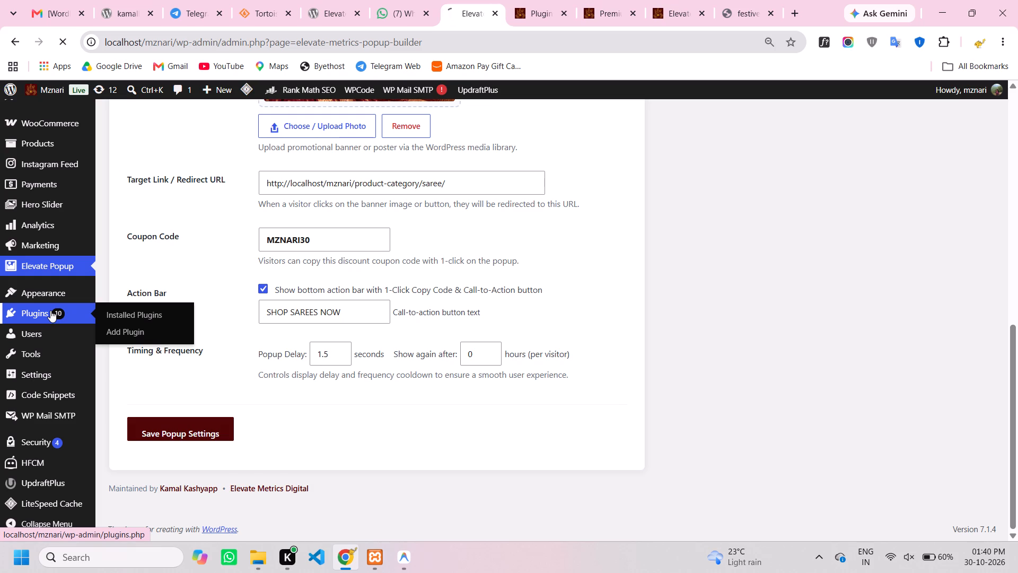
Test localhost/mznari in a private browsing window, closing the festive popup and reloading the homepage without cache.
key("ctrl+shift+n")
type("localhost/mz'")
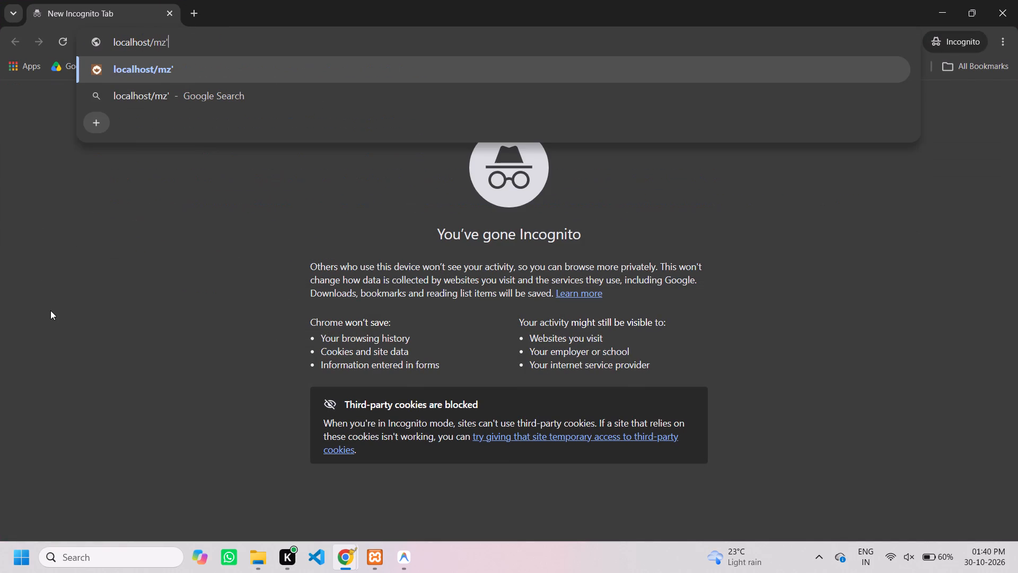
key("BackSpace")
key("n")
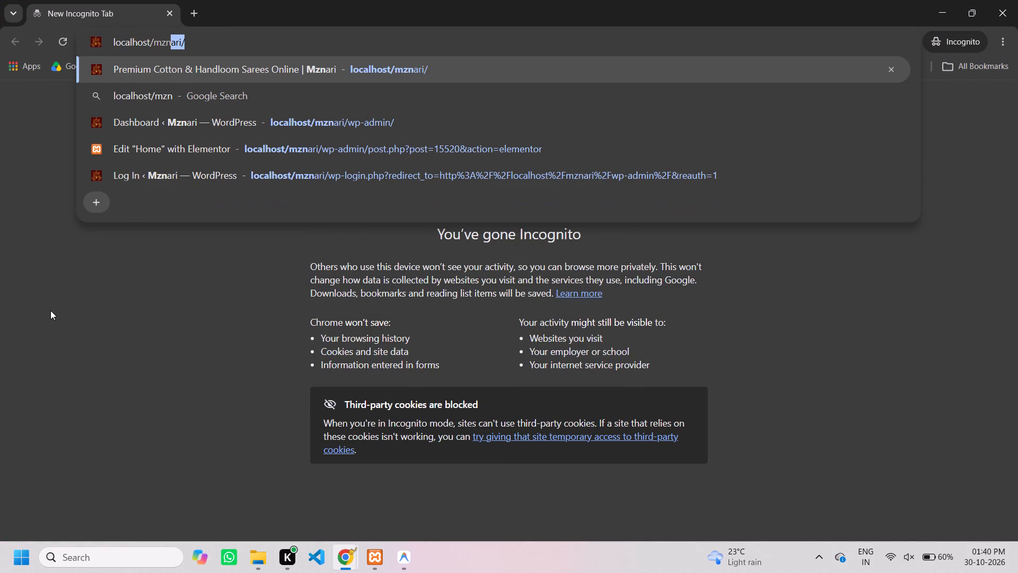
key("Return")
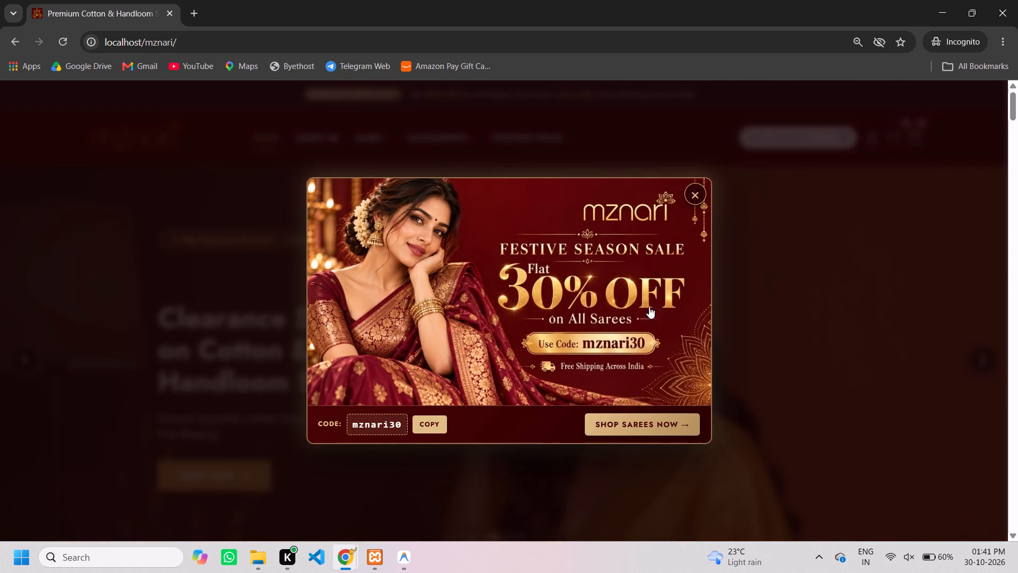
left_click(694, 189)
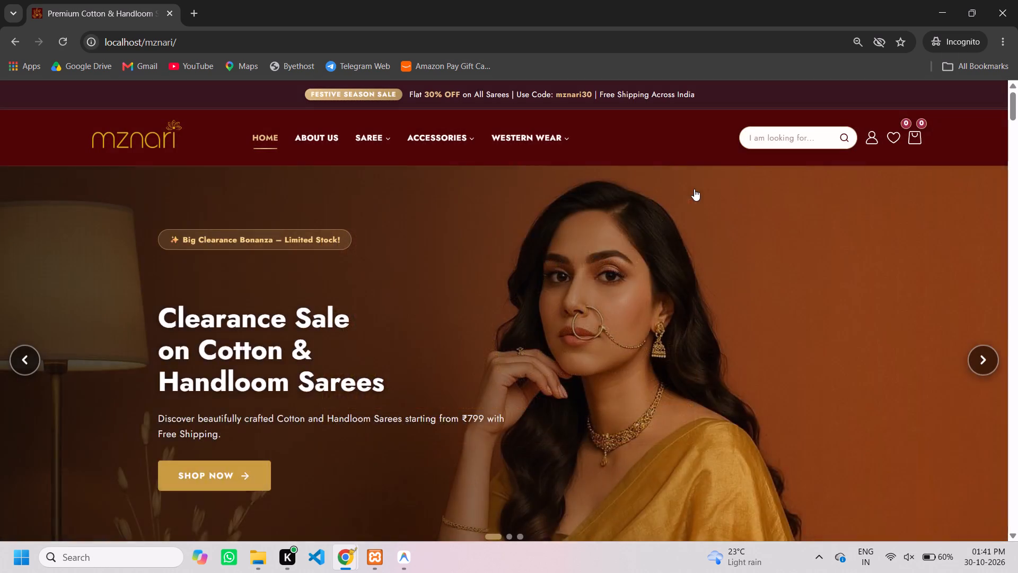
key("ctrl+shift+r")
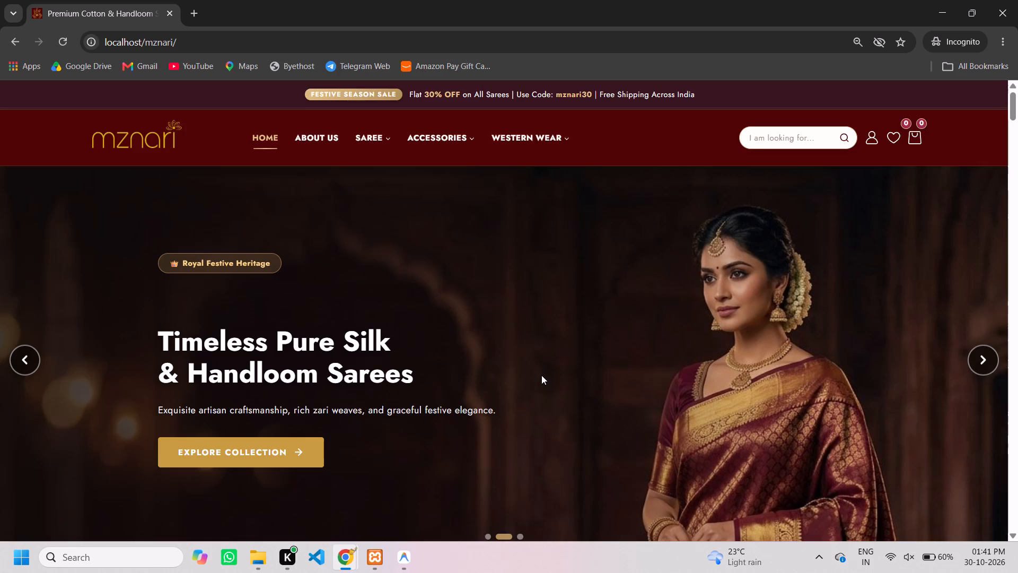
Examine the reloaded homepage down through the clearance sale products, and close the private window.
scroll(541, 375, "down", 5)
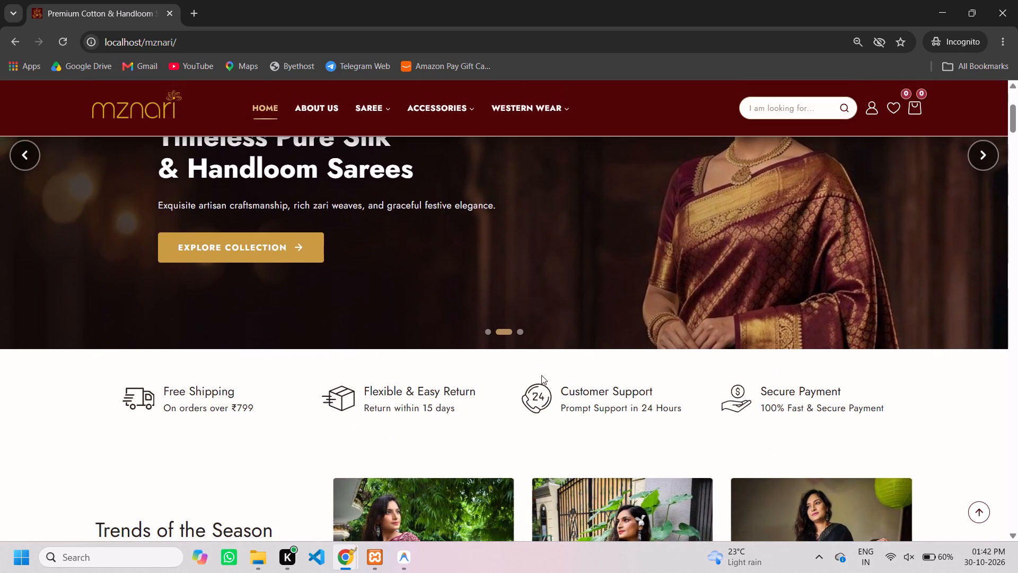
scroll(541, 375, "down", 11)
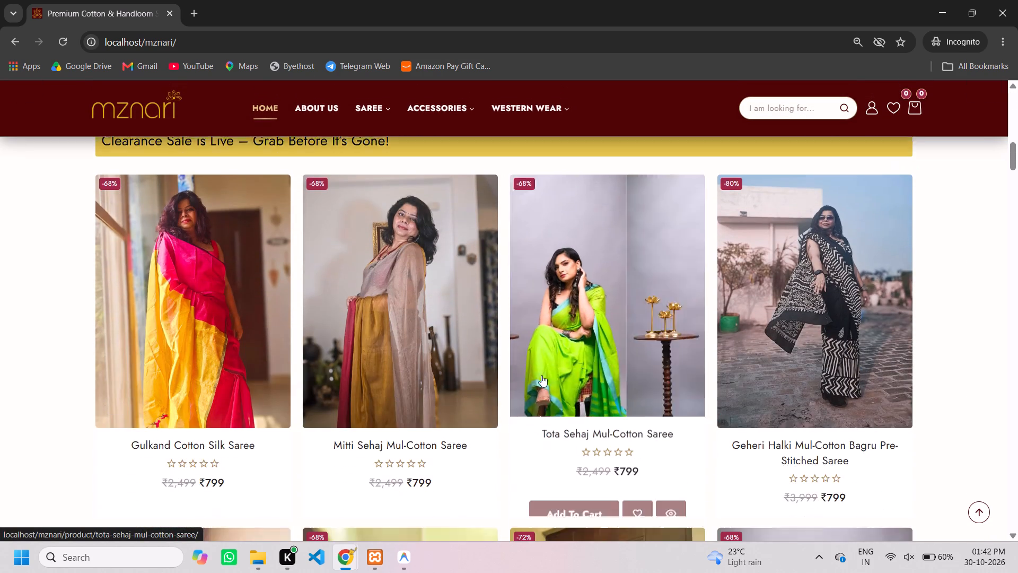
scroll(541, 375, "down", 10)
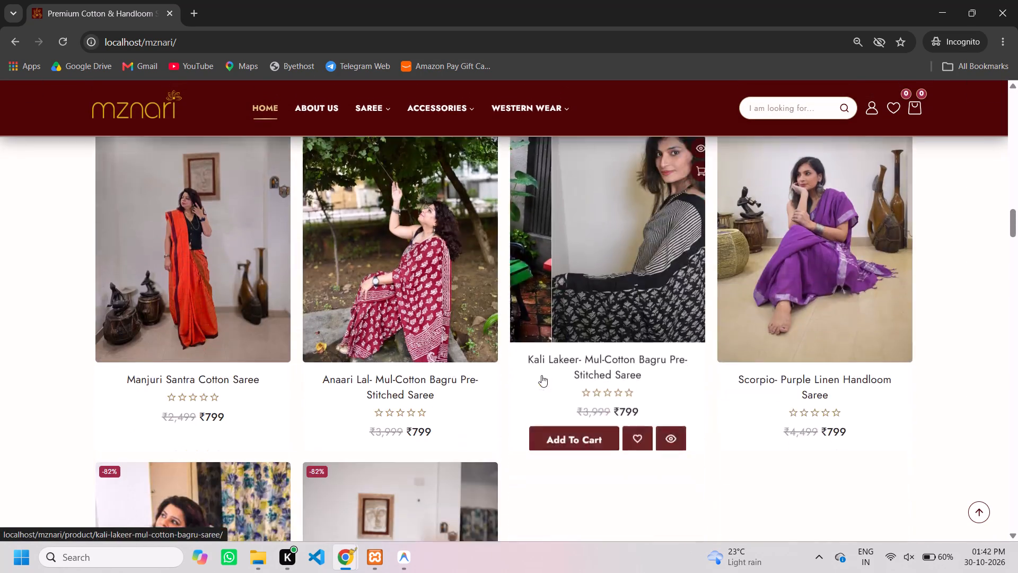
scroll(541, 375, "down", 4)
scroll(541, 375, "up", 13)
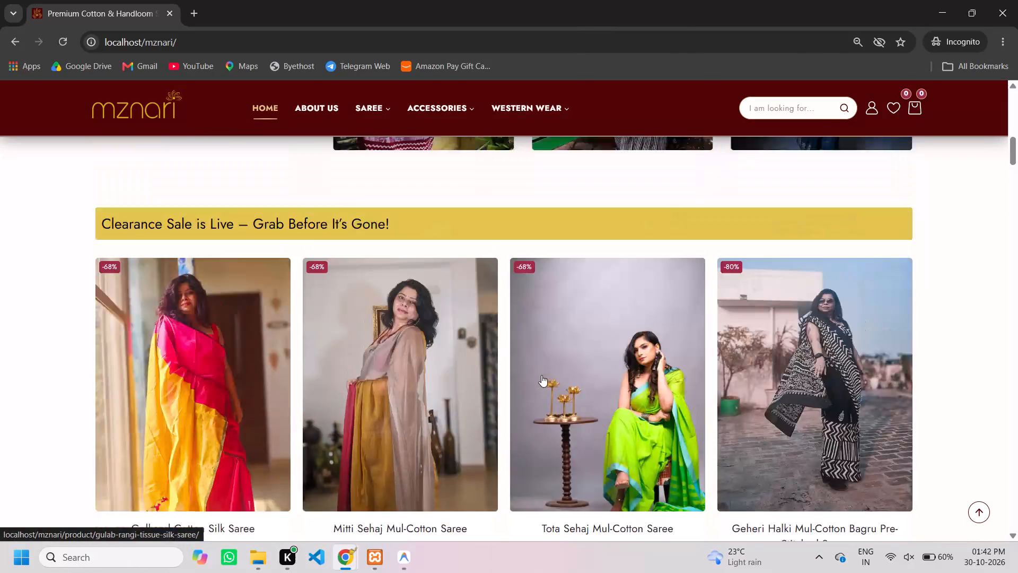
scroll(541, 375, "up", 6)
scroll(541, 375, "down", 4)
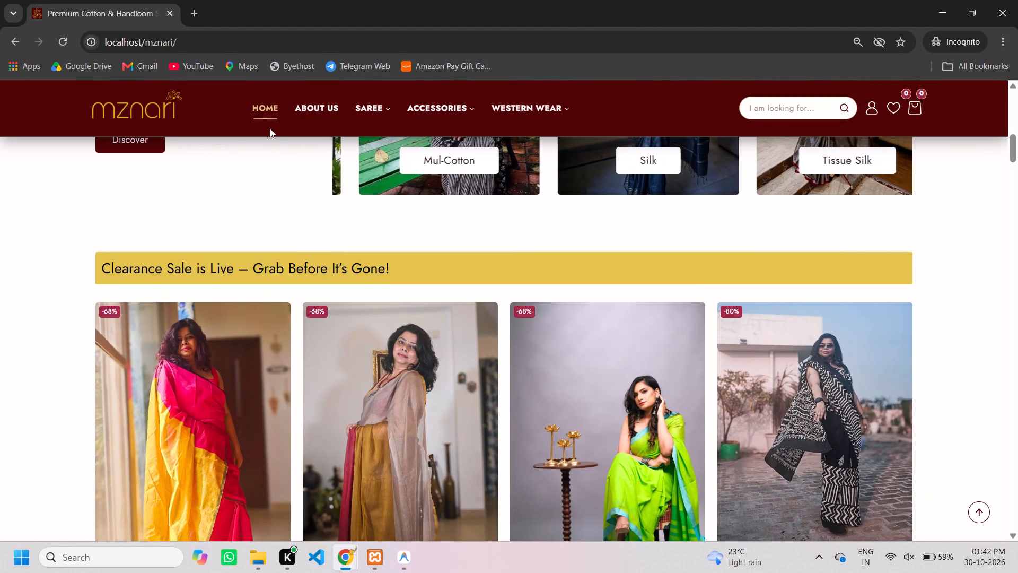
left_click(172, 15)
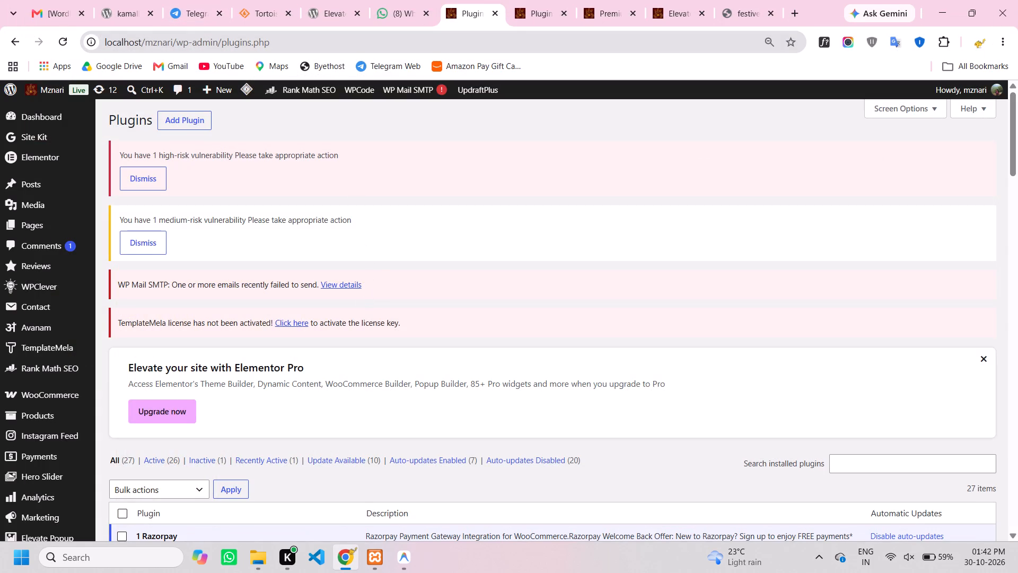
Delete the inactive Elevate Popup Builder plugin from the local site.
scroll(358, 319, "down", 7)
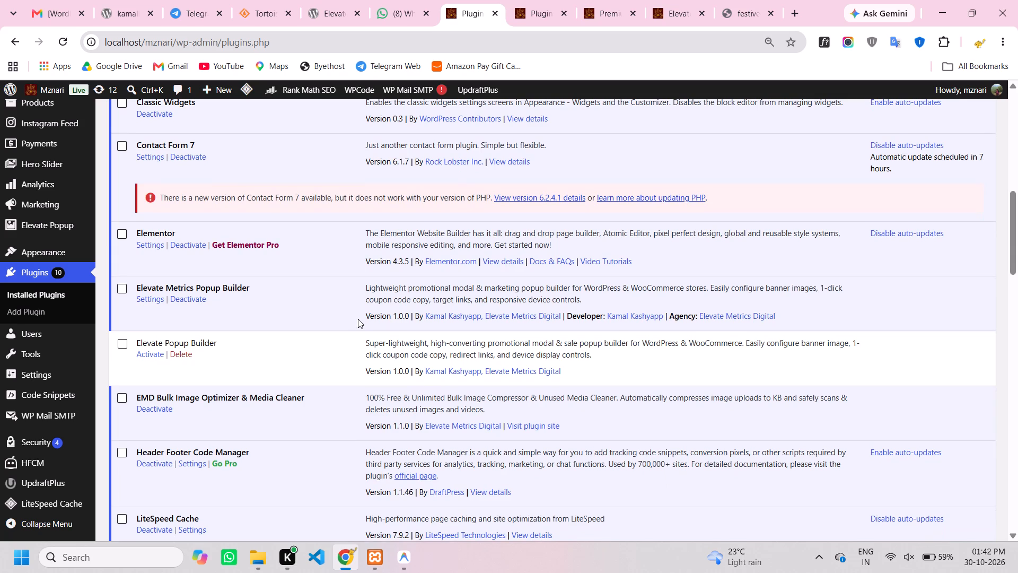
scroll(358, 319, "down", 1)
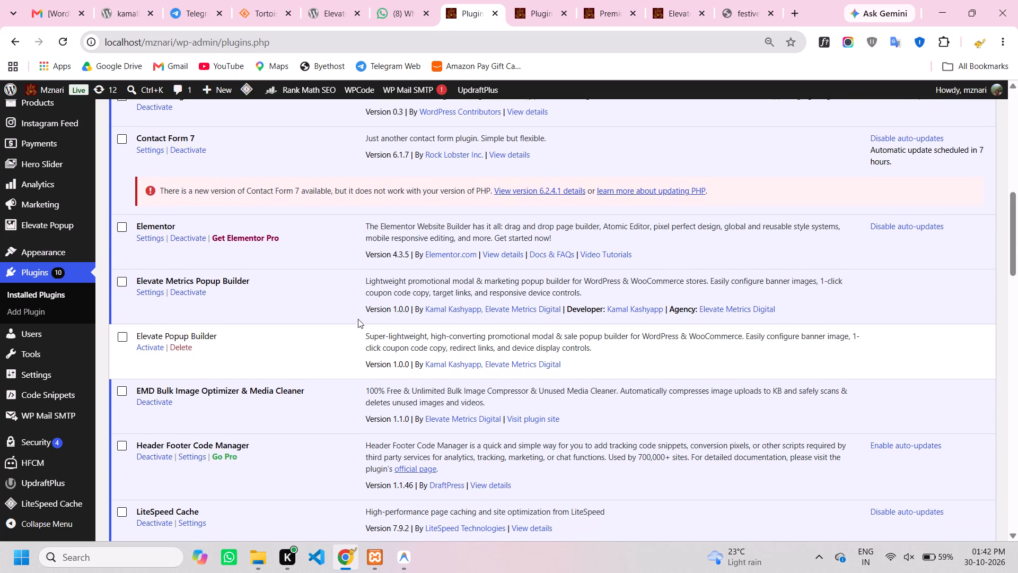
scroll(358, 319, "down", 1)
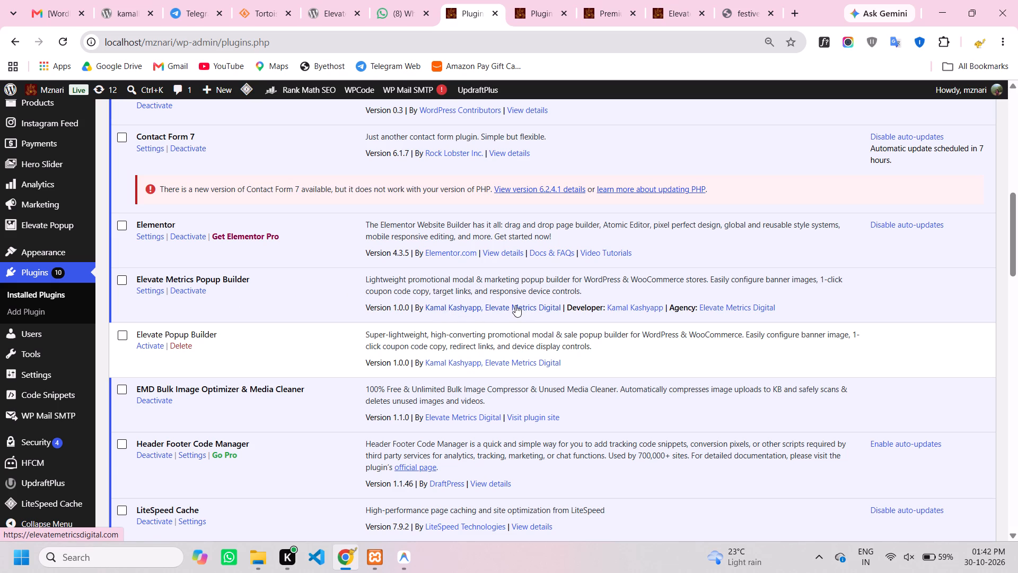
left_click(183, 344)
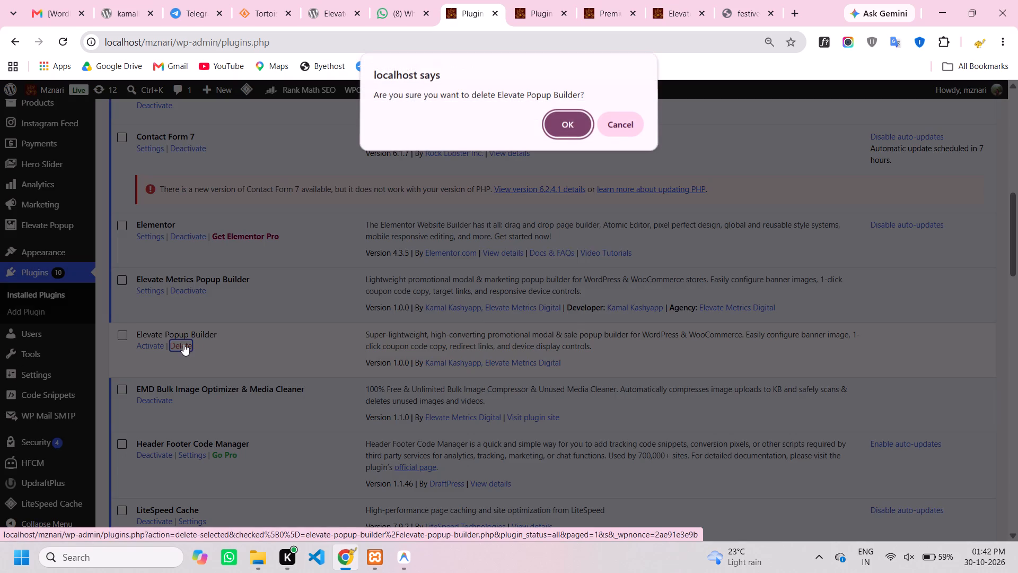
left_click(556, 119)
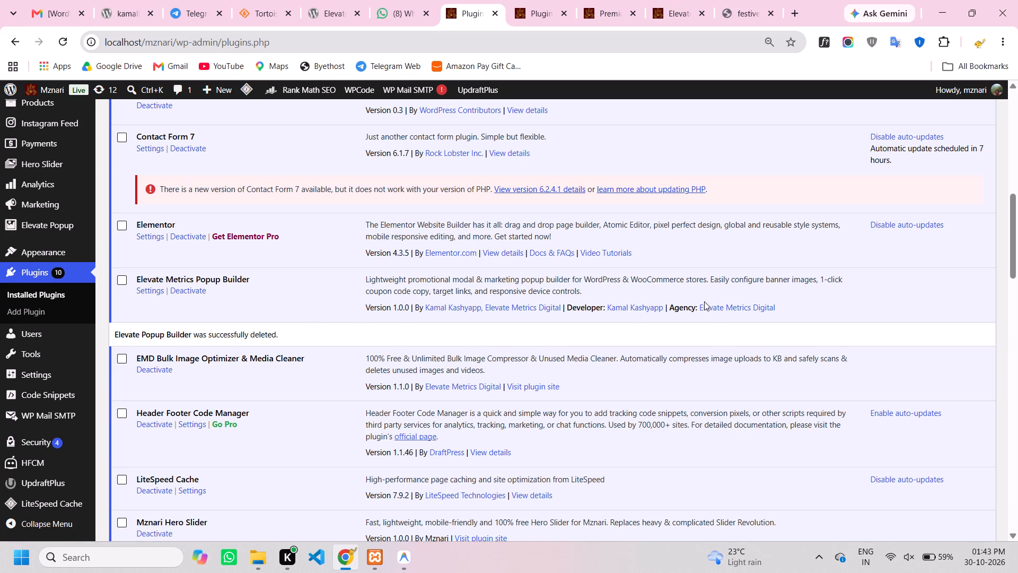
Check the developer link in the Elevate Metrics Popup Builder plugin entry, and close the profile page it opens.
left_click(636, 308)
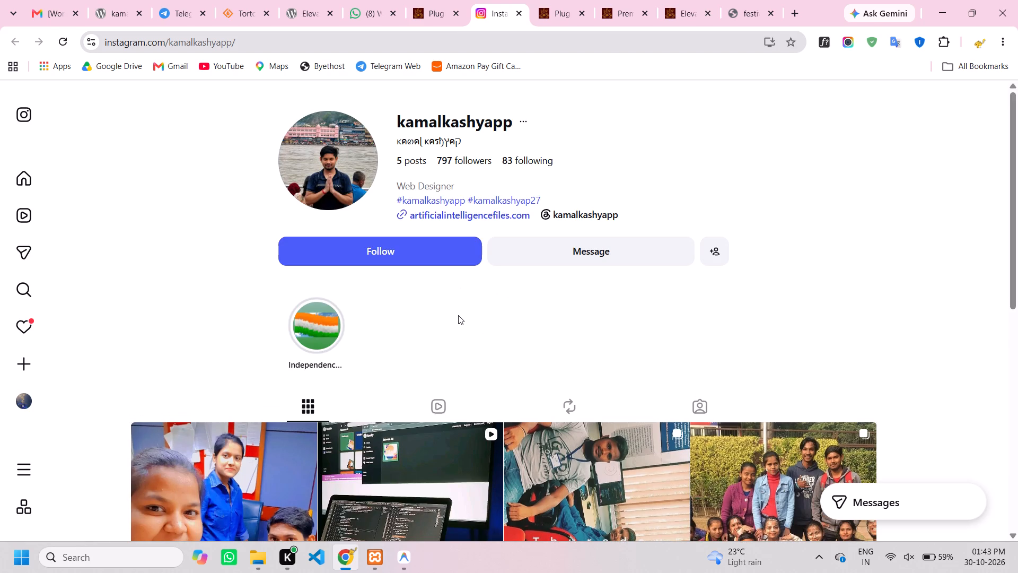
key("ctrl+w")
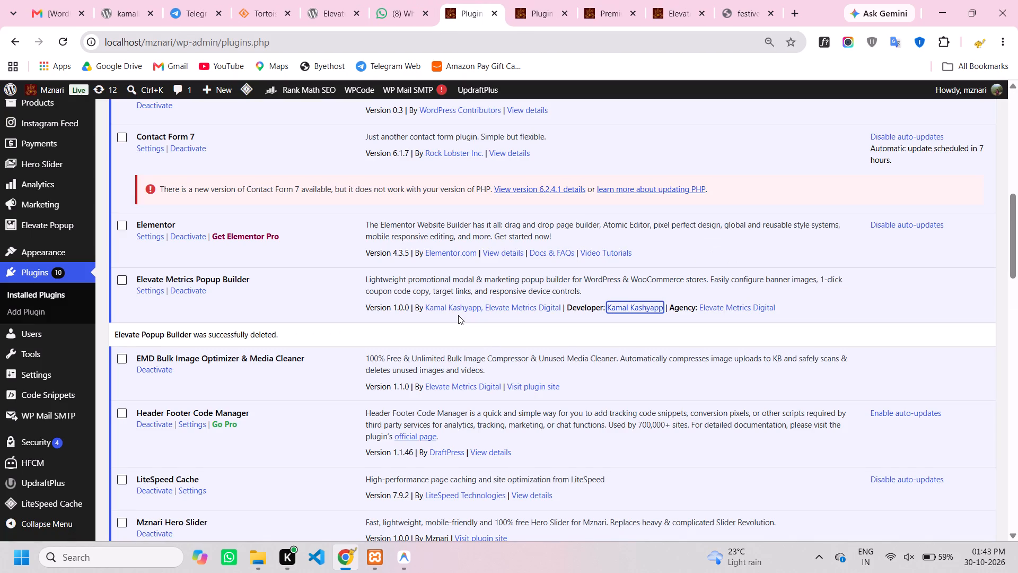
Open the Add Plugin page from the local site's installed plugins list.
scroll(458, 315, "up", 5)
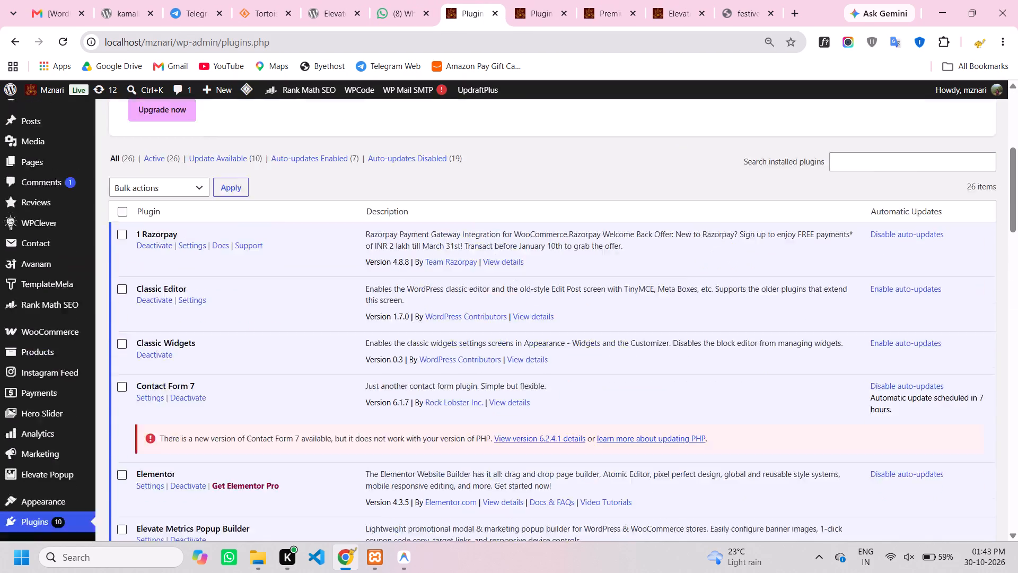
scroll(458, 315, "up", 1)
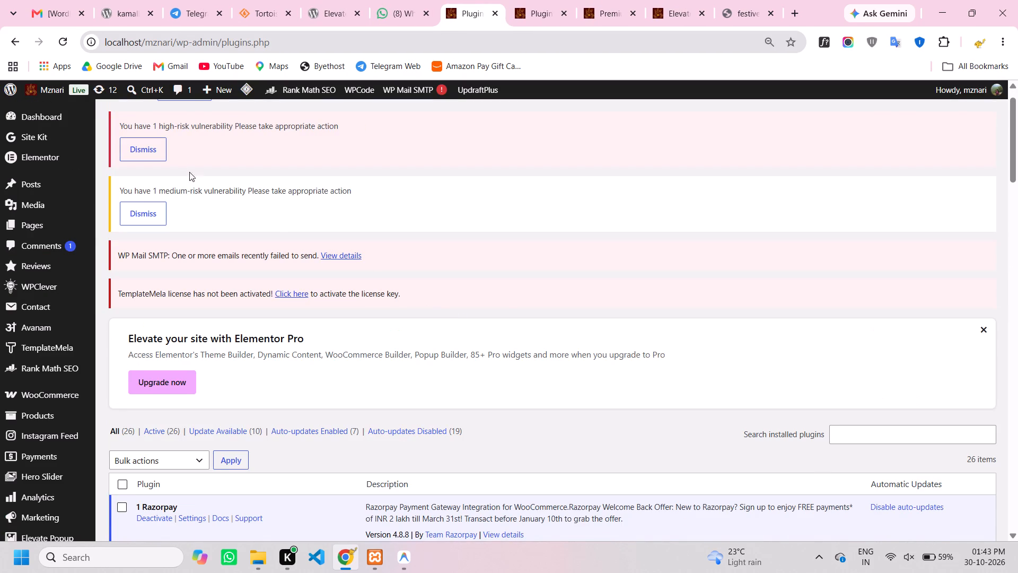
left_click(174, 115)
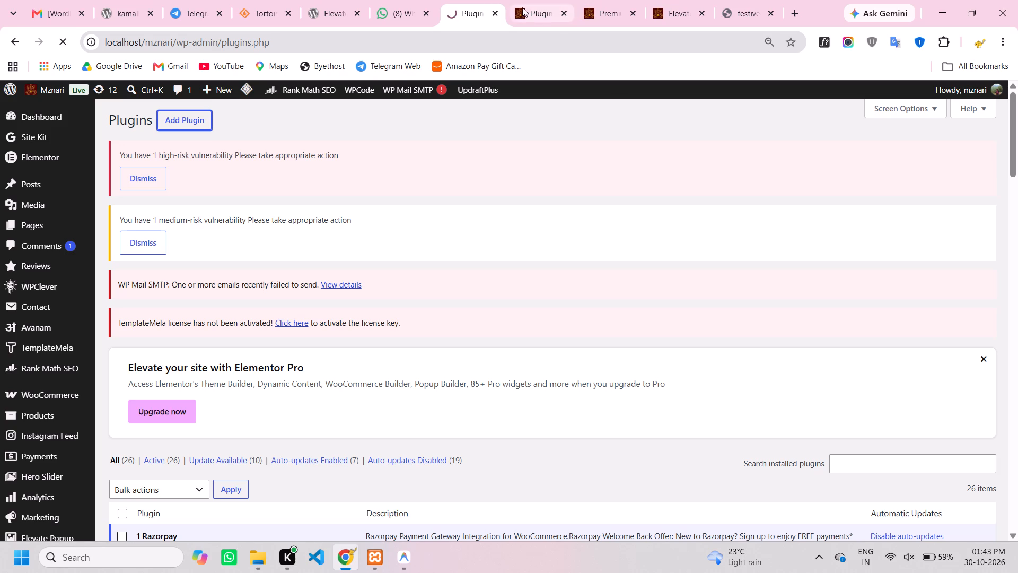
On the mznari.com site, search the plugins available to add for "elevate metrics popup builder".
left_click(681, 11)
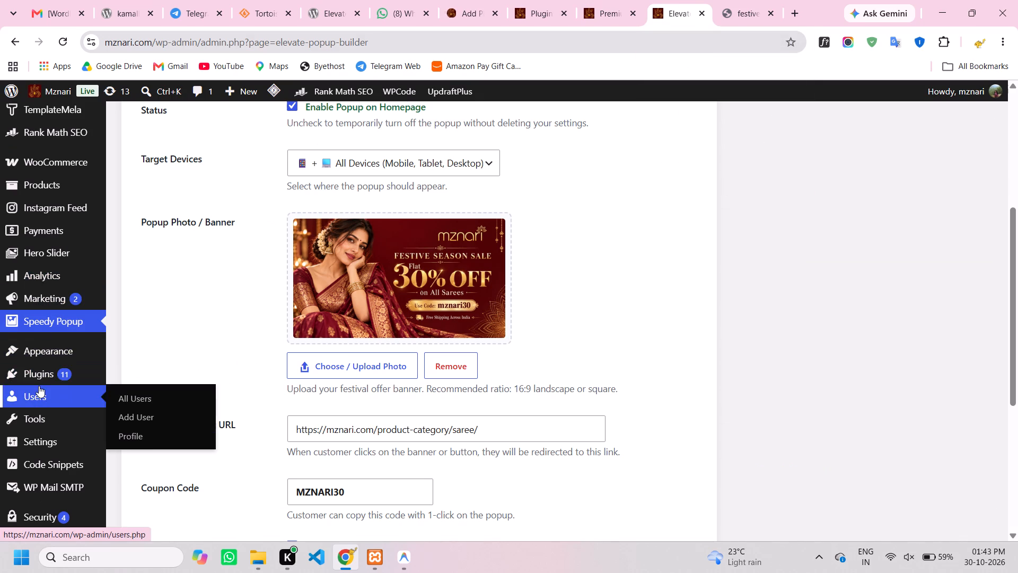
left_click(147, 394)
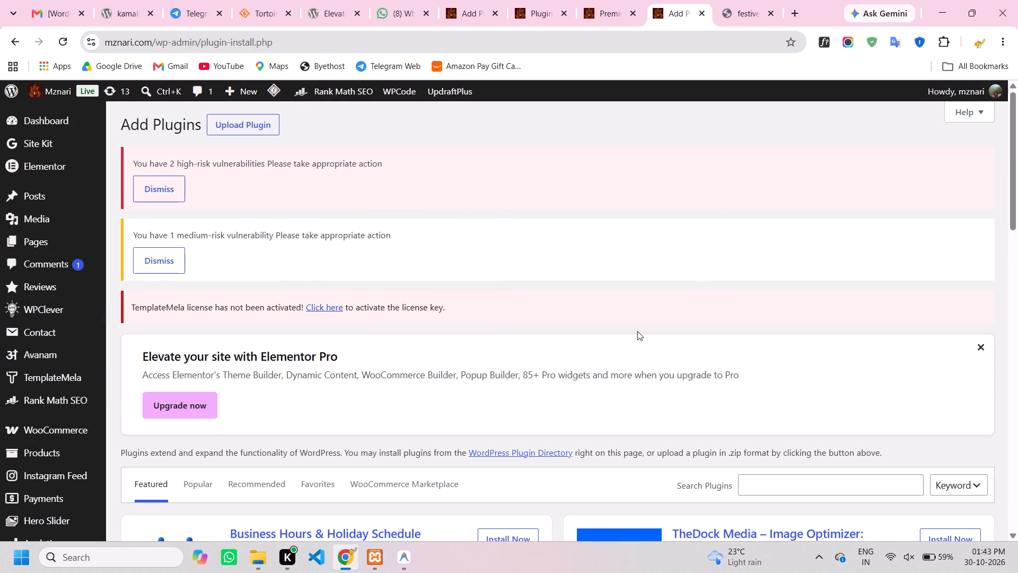
left_click(774, 483)
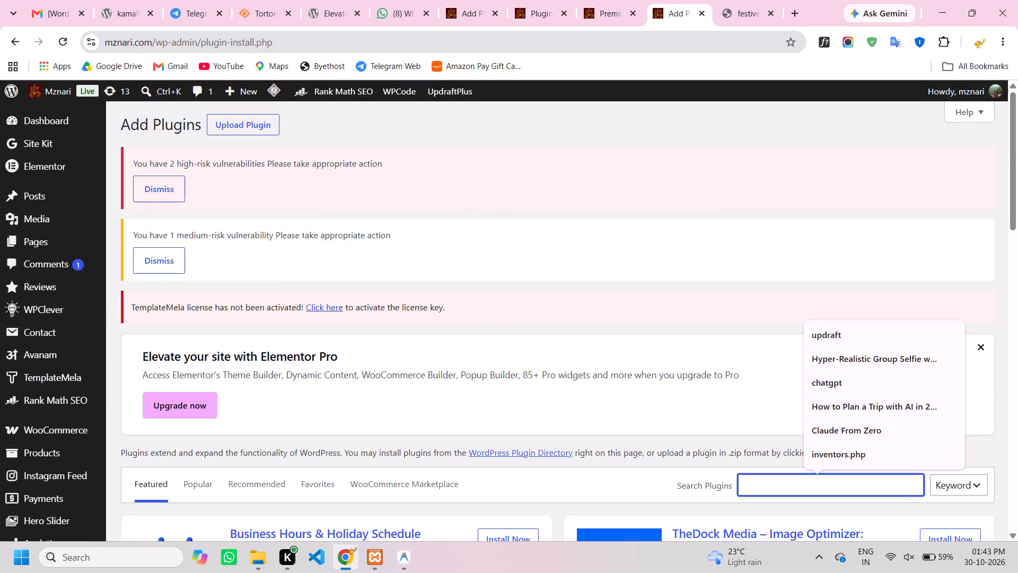
type("elevate")
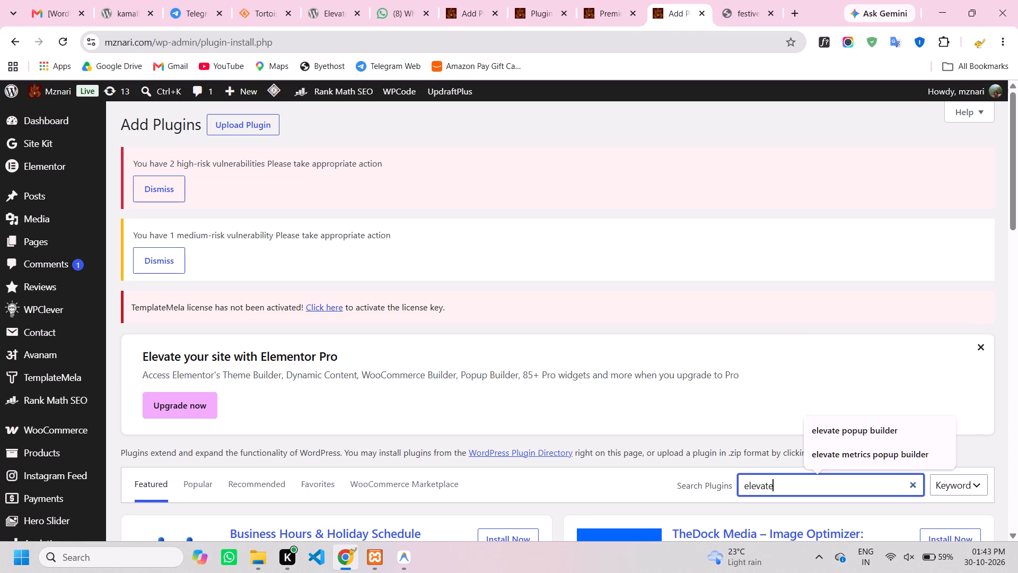
key("space")
type("me")
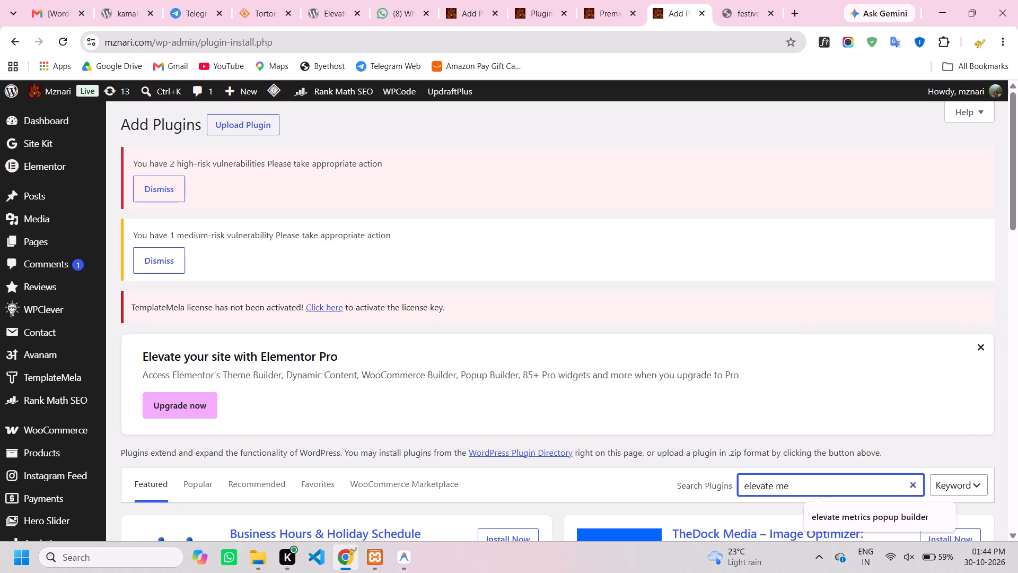
left_click(865, 520)
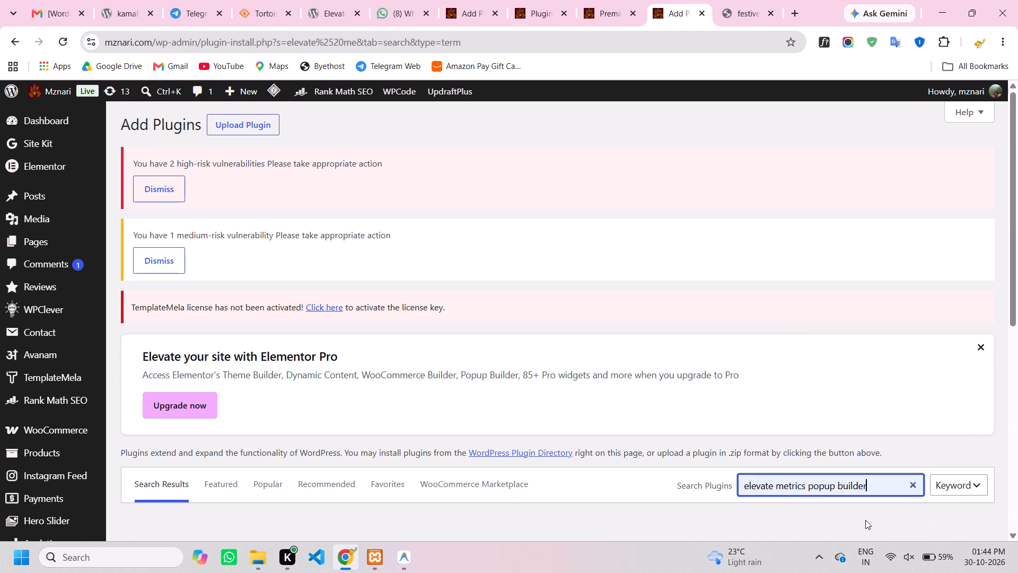
Examine the plugin search results on the mznari.com site, focusing on the Elevate Metrics Popup Builder listing and its rating.
scroll(814, 437, "down", 3)
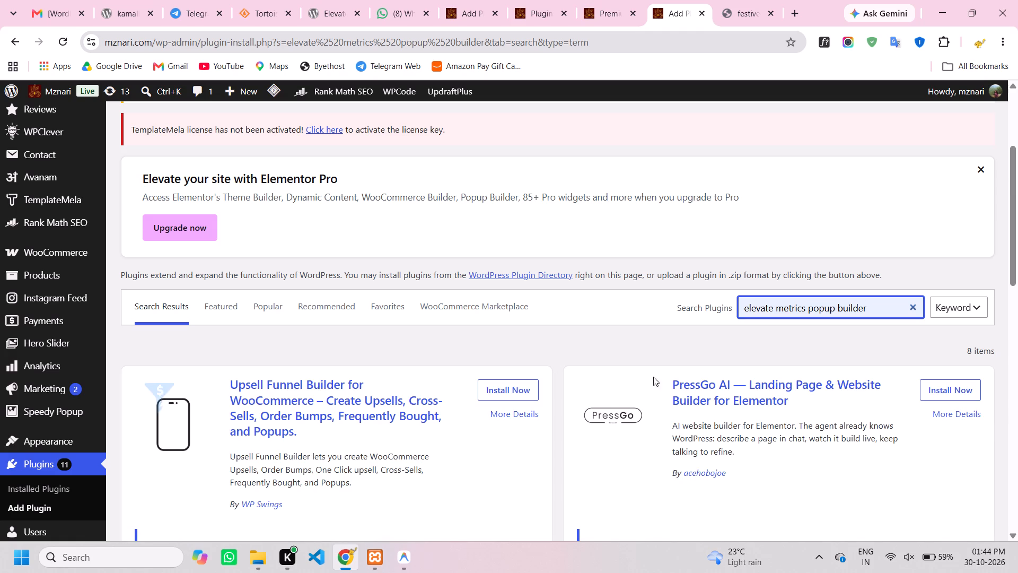
scroll(605, 391, "down", 9)
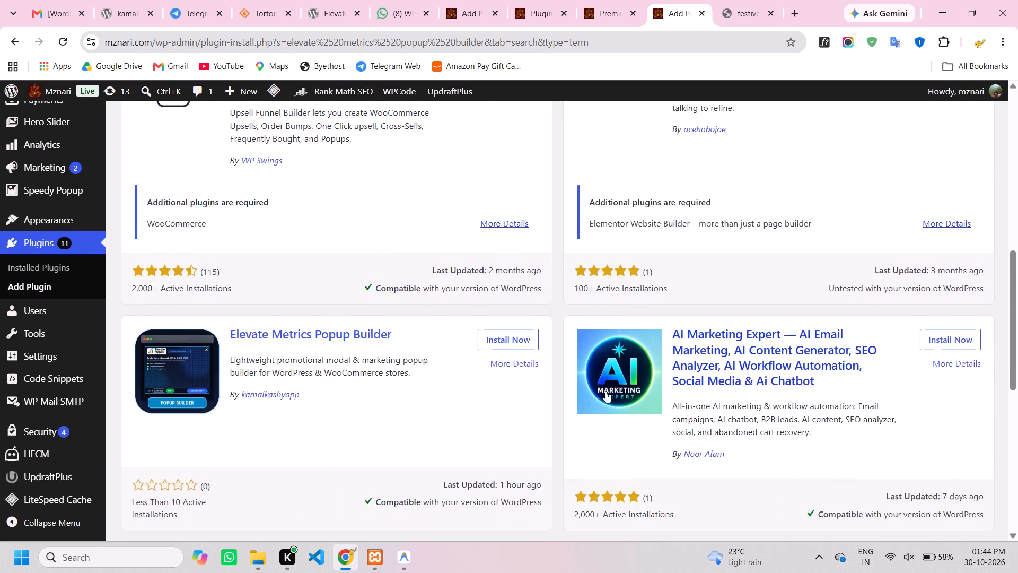
scroll(605, 391, "down", 2)
scroll(605, 391, "up", 2)
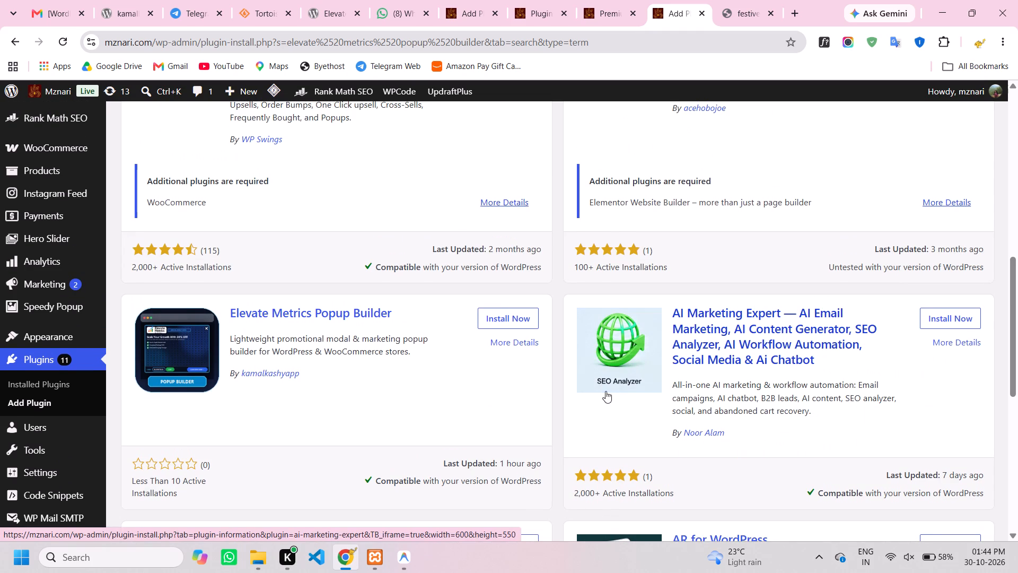
scroll(605, 391, "up", 4)
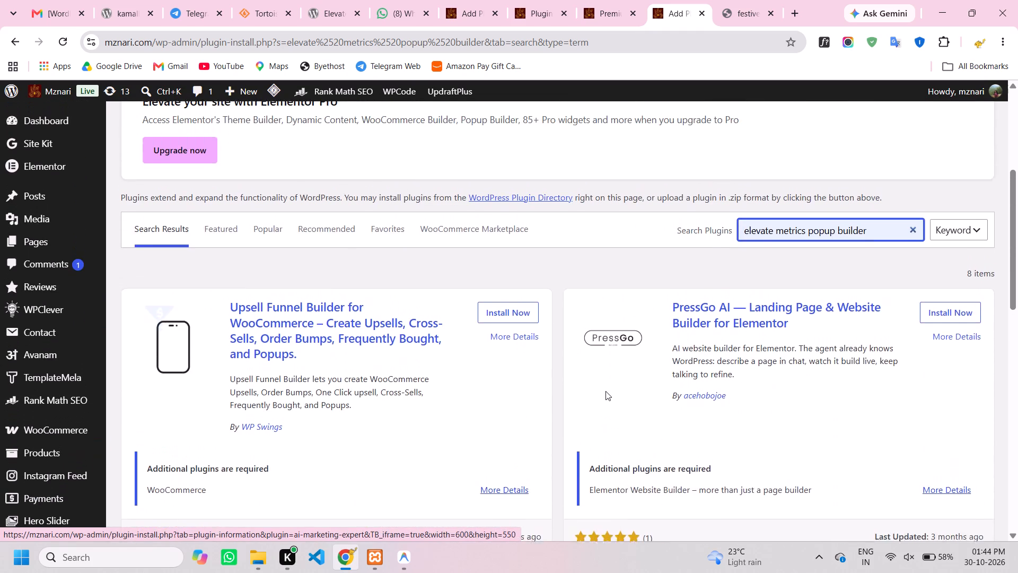
scroll(605, 391, "down", 1)
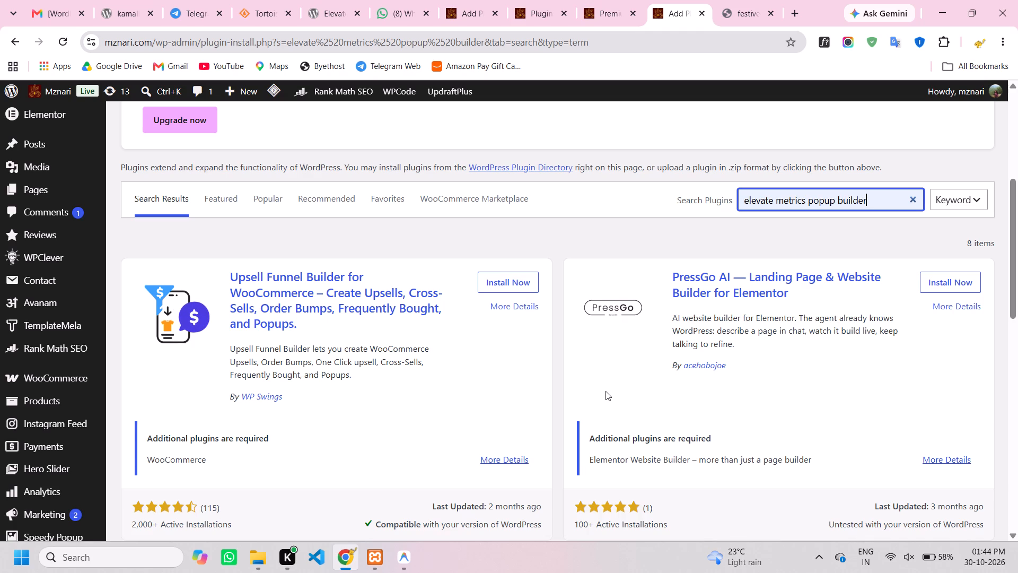
scroll(605, 391, "down", 2)
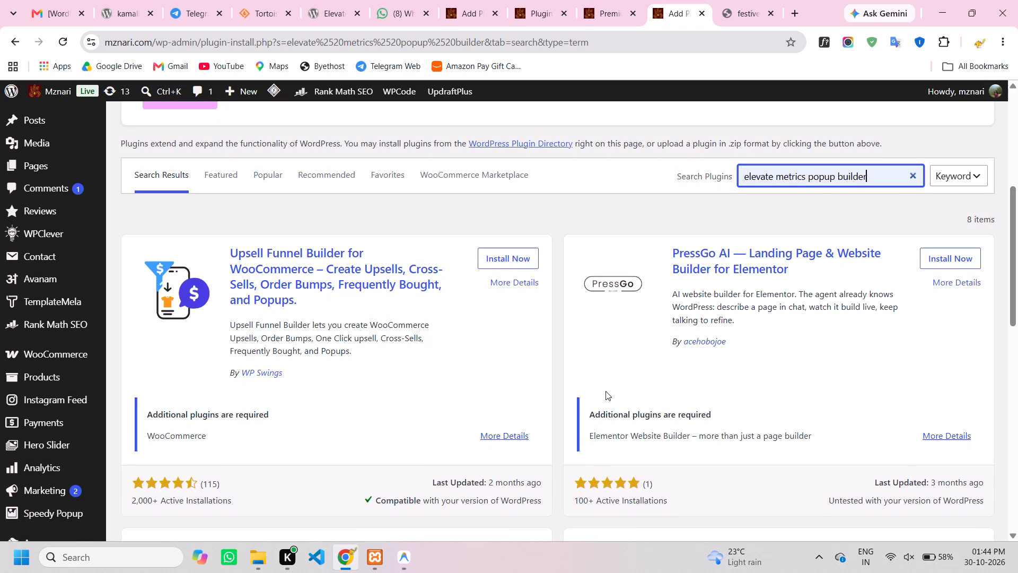
scroll(605, 391, "down", 2)
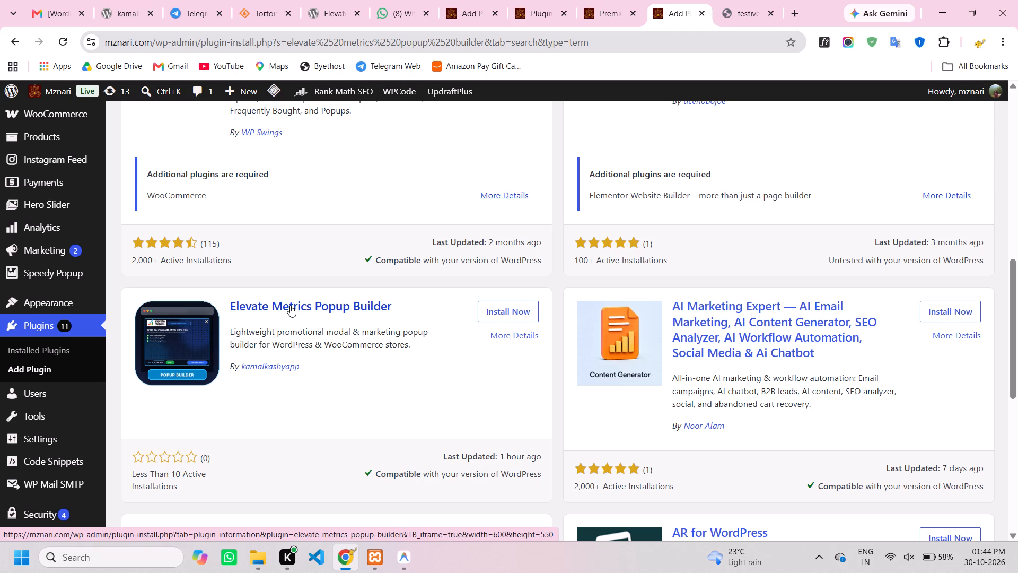
left_click(189, 457)
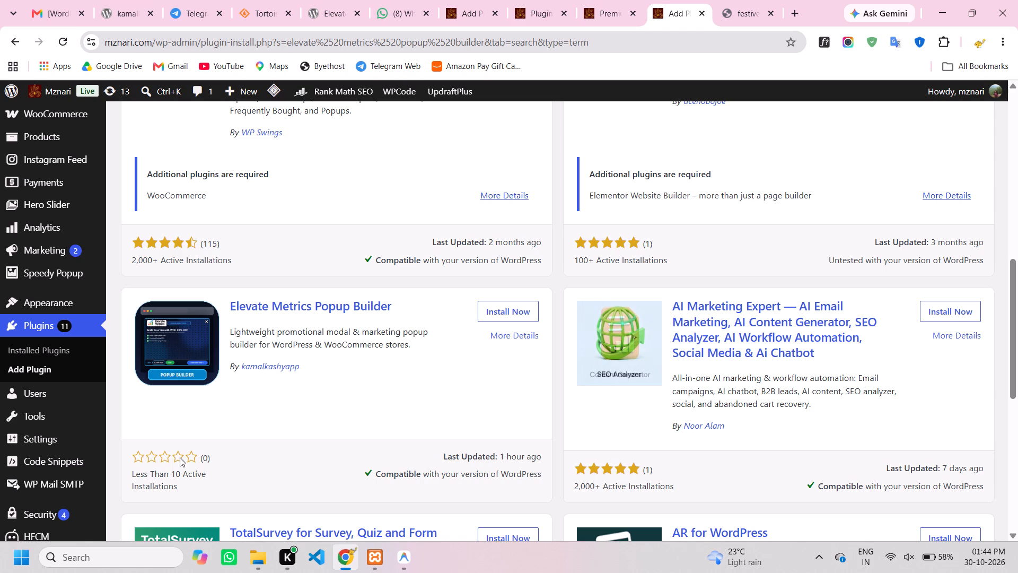
On the local site, search the plugins available to add for "elevate metrics popup builder".
left_click(548, 0)
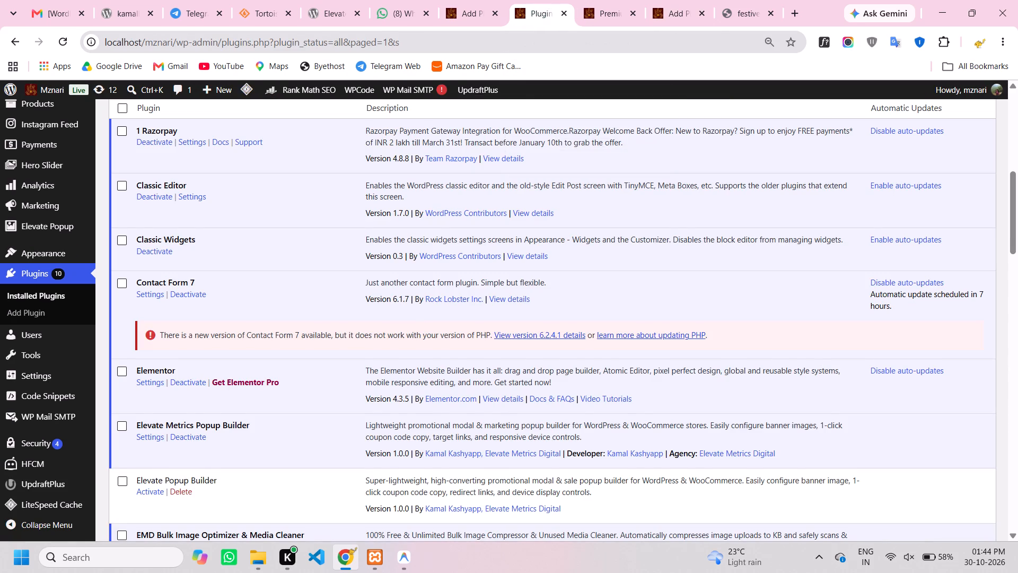
scroll(426, 331, "up", 4)
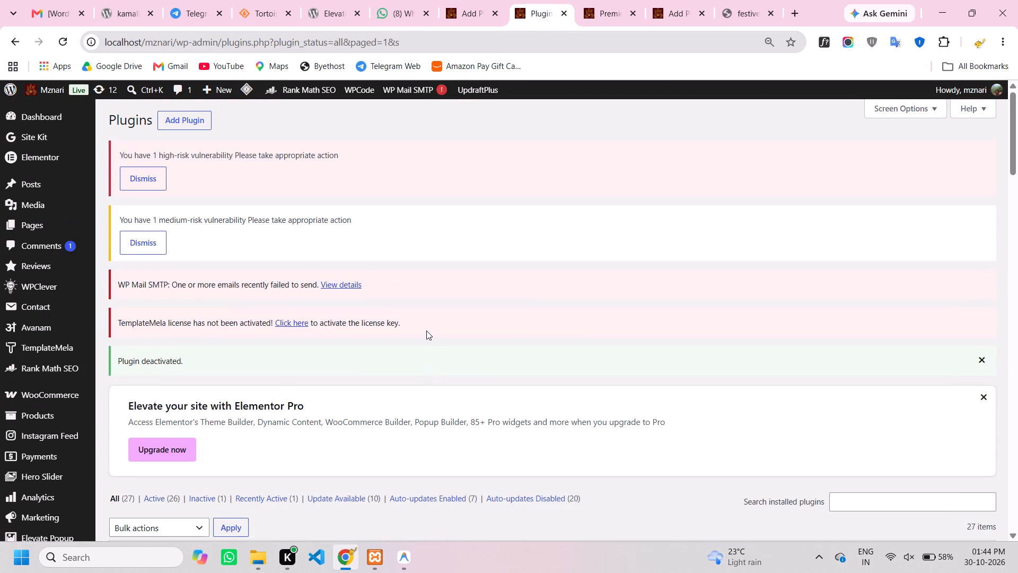
left_click(461, 10)
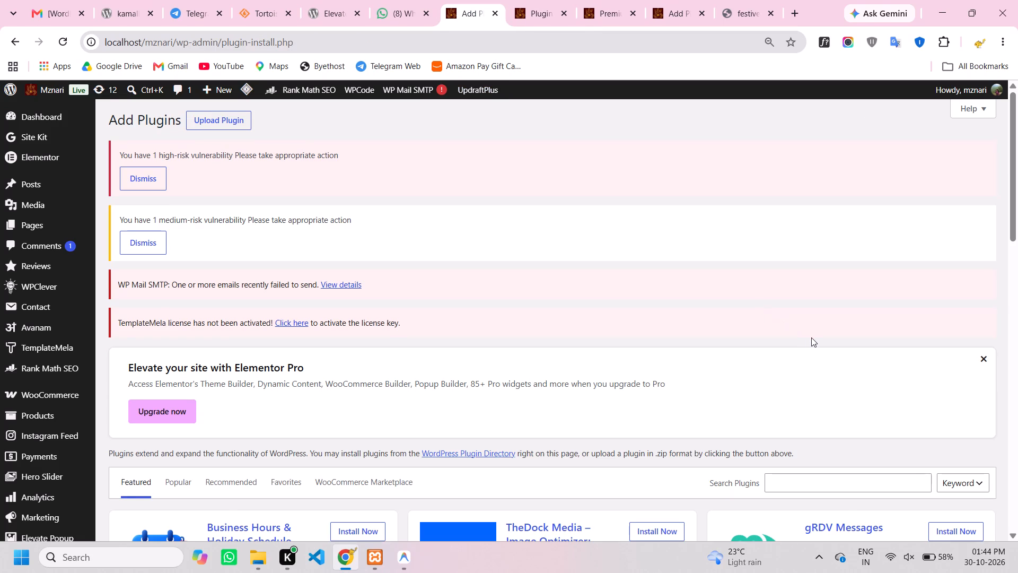
scroll(811, 337, "down", 2)
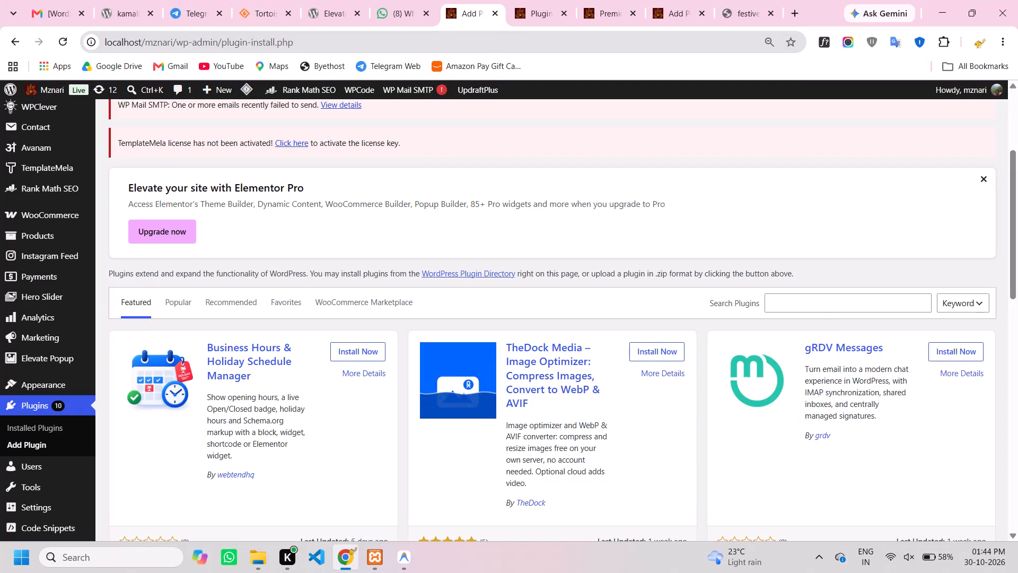
left_click(820, 305)
key("e")
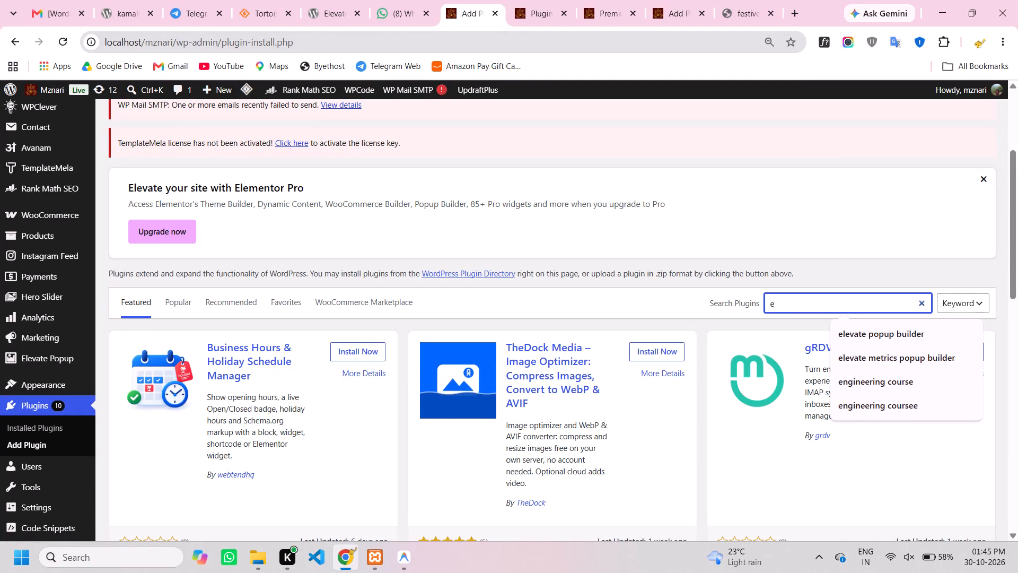
type("levate")
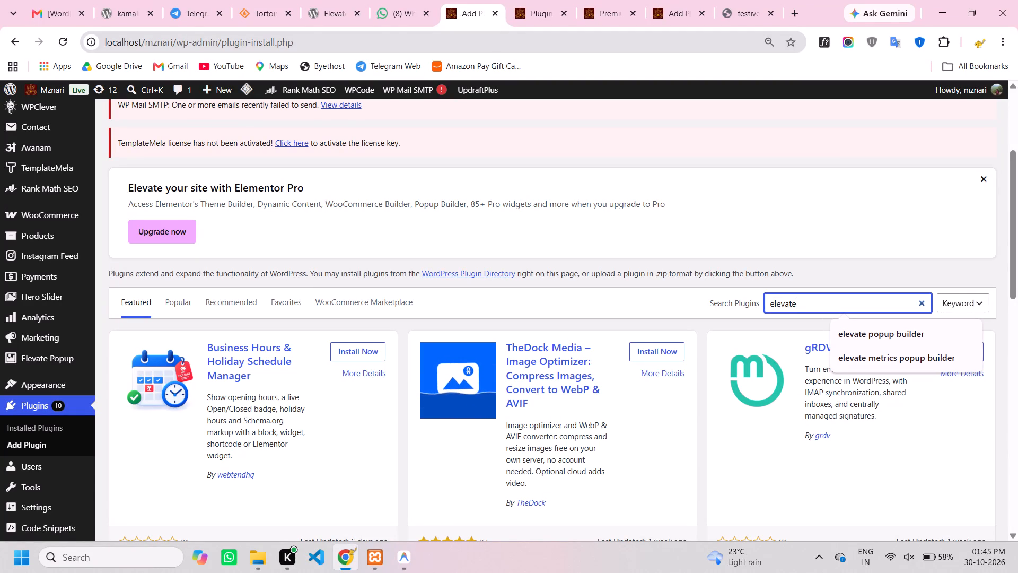
key("space")
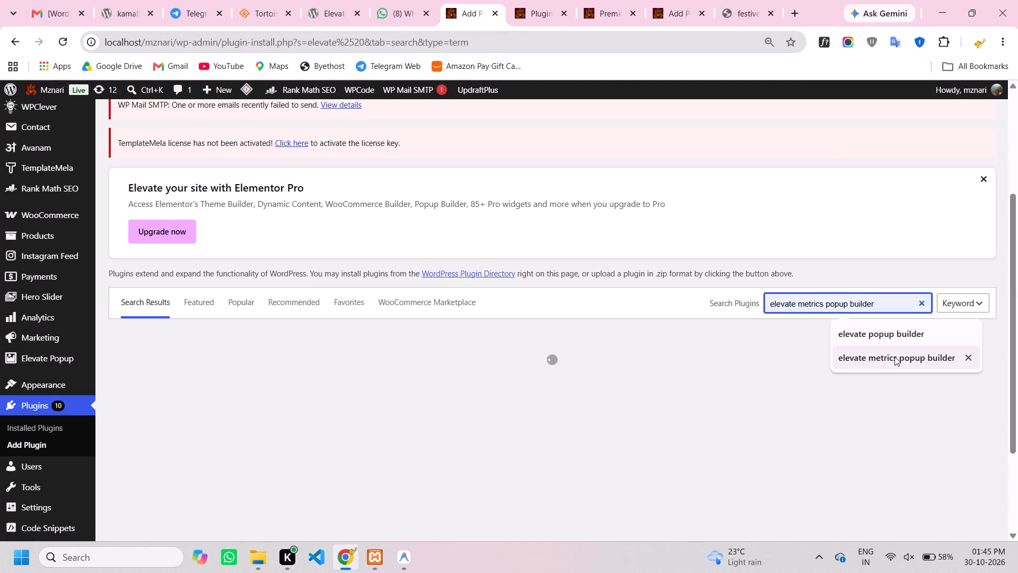
left_click(894, 357)
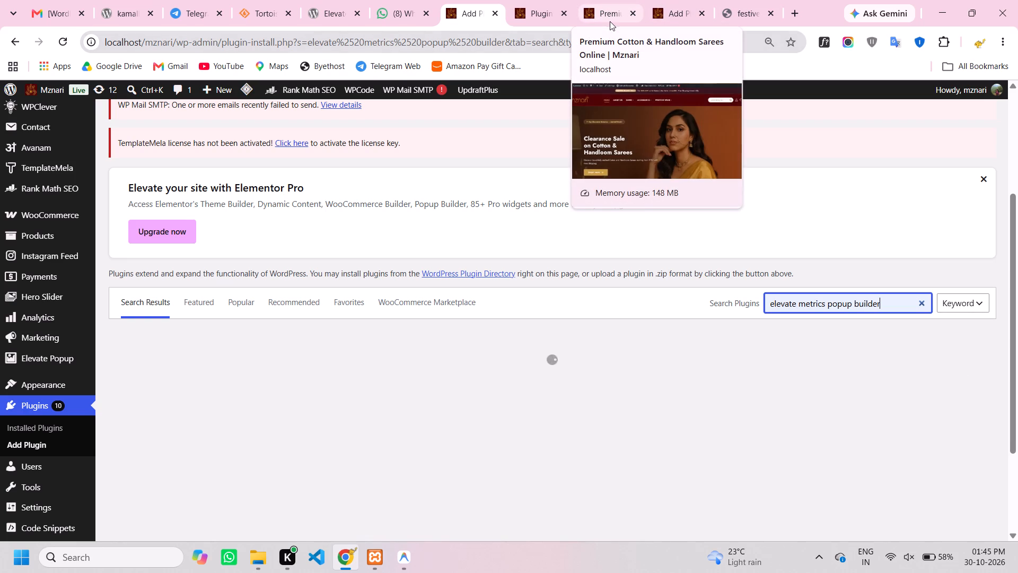
On the mznari.com site, read through the Elevate Metrics Popup Builder plugin details and close them.
left_click(659, 1)
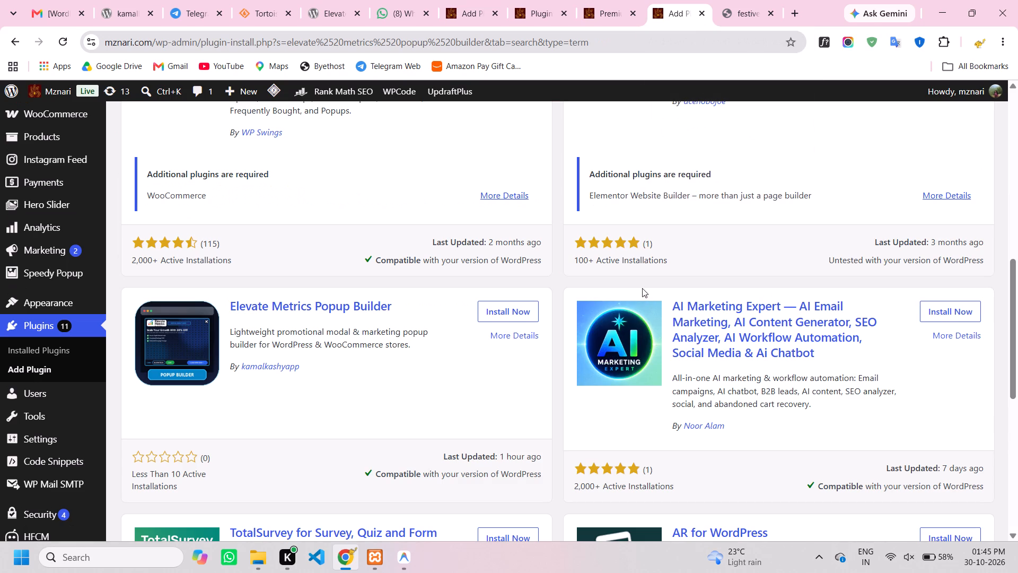
left_click(525, 340)
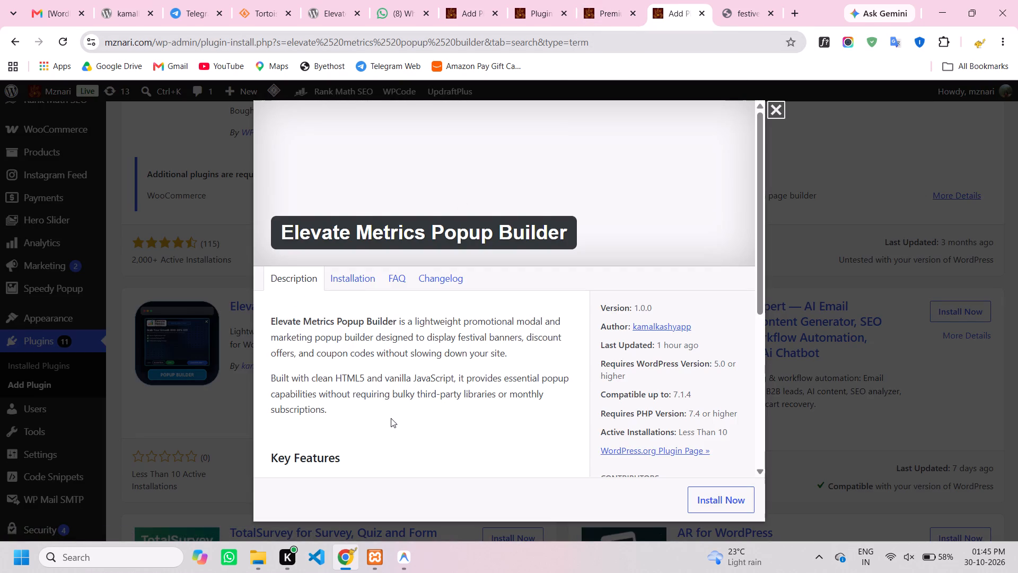
scroll(395, 405, "down", 10)
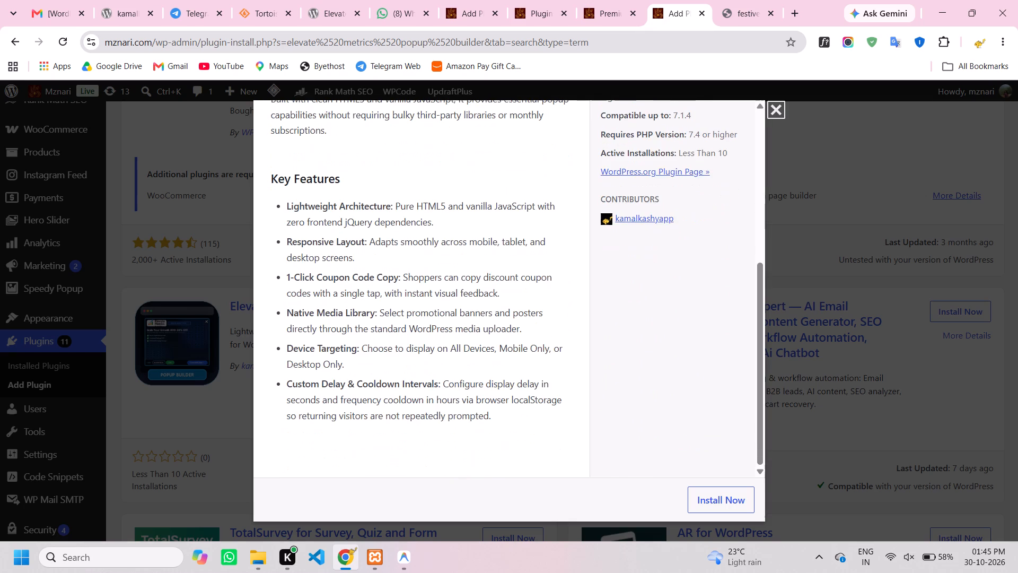
scroll(395, 405, "up", 6)
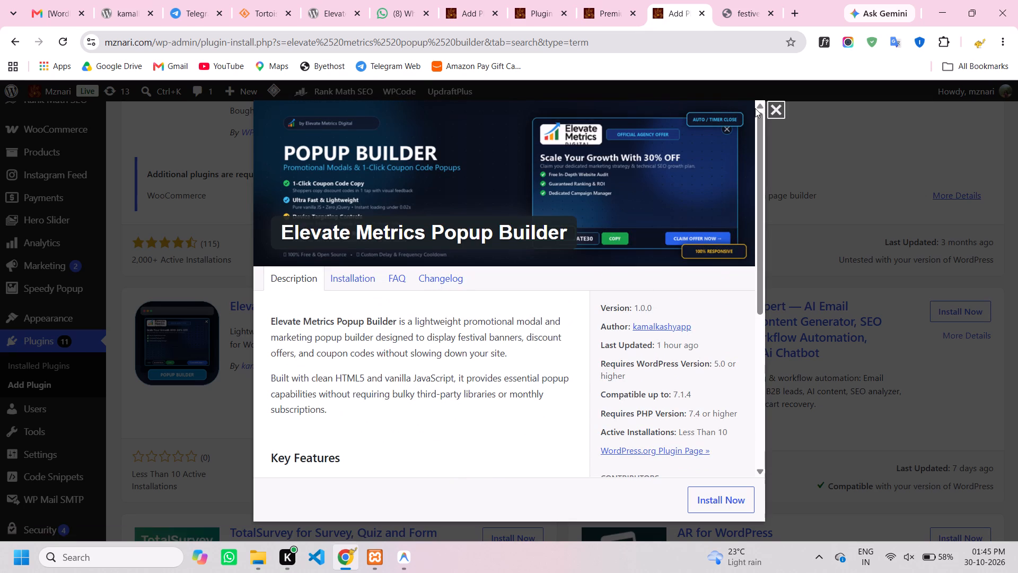
left_click(773, 109)
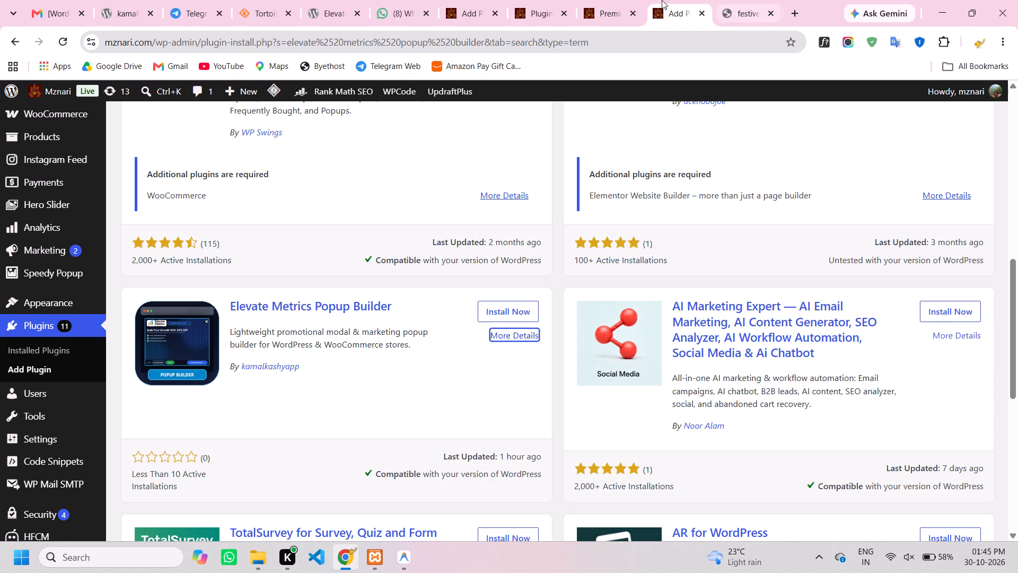
On the local site, examine the Elevate Metrics Popup Builder listing in the search results and open its plugin details.
left_click(528, 4)
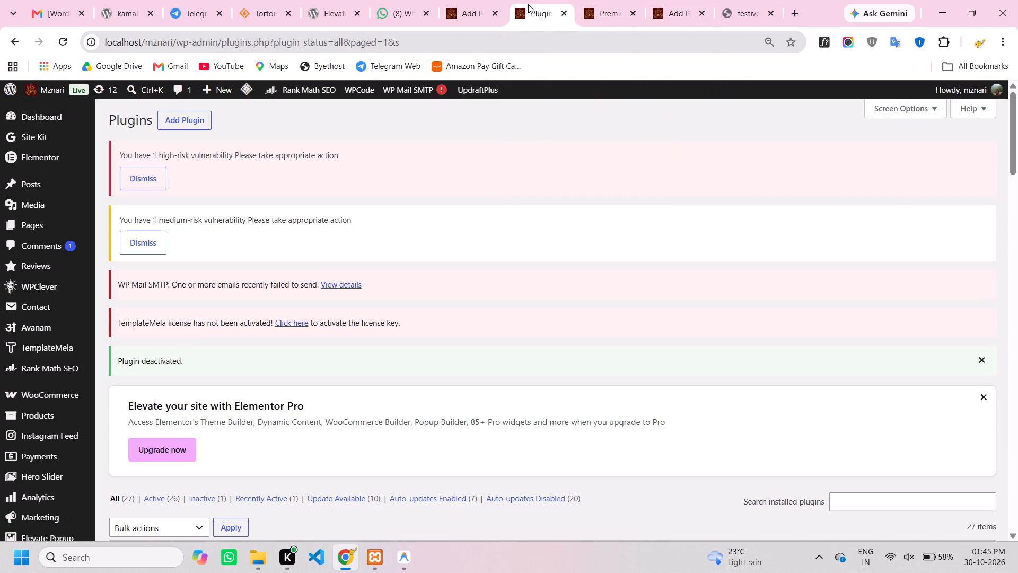
scroll(538, 359, "down", 4)
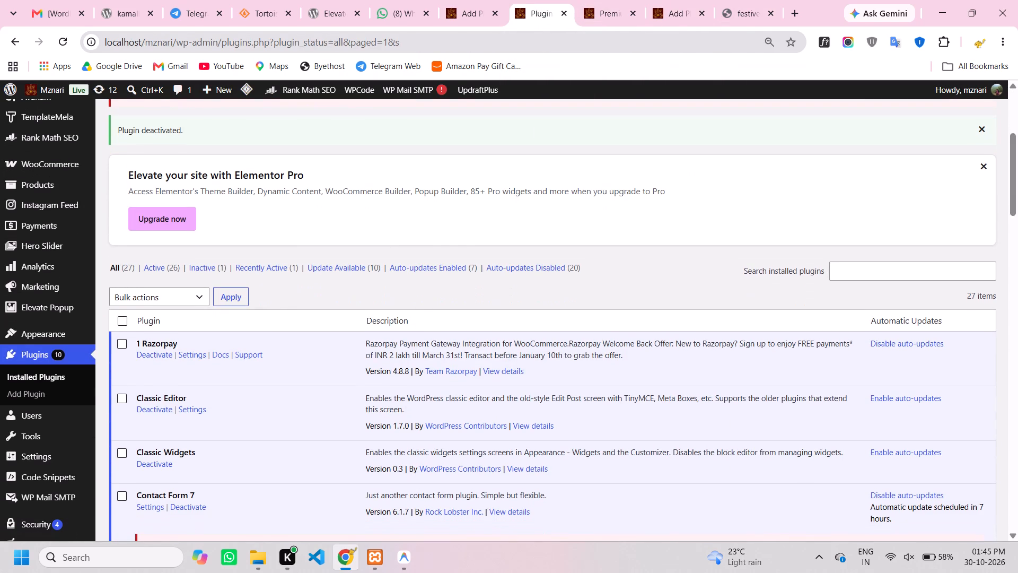
scroll(538, 359, "down", 1)
left_click(466, 5)
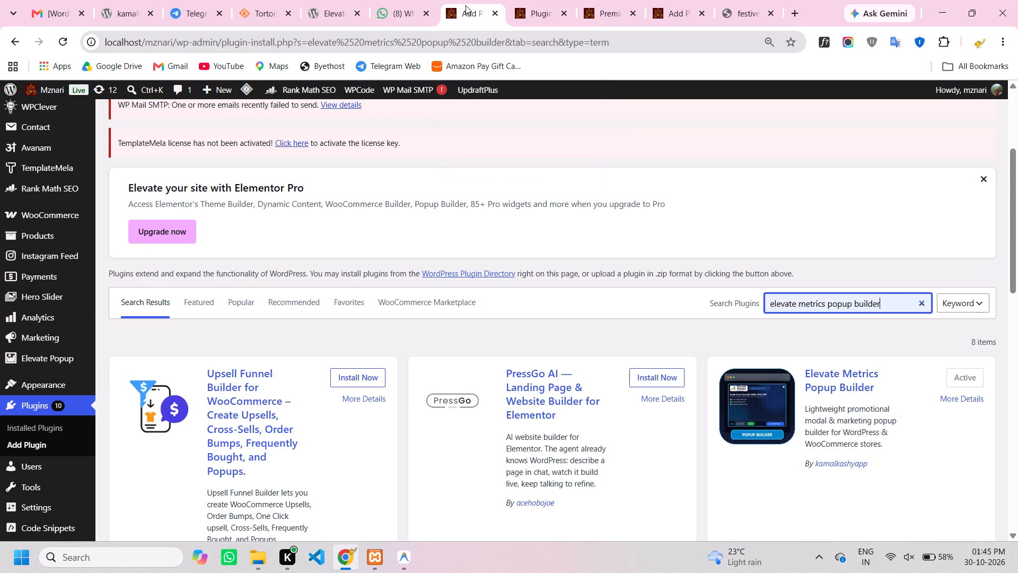
scroll(472, 302, "down", 1)
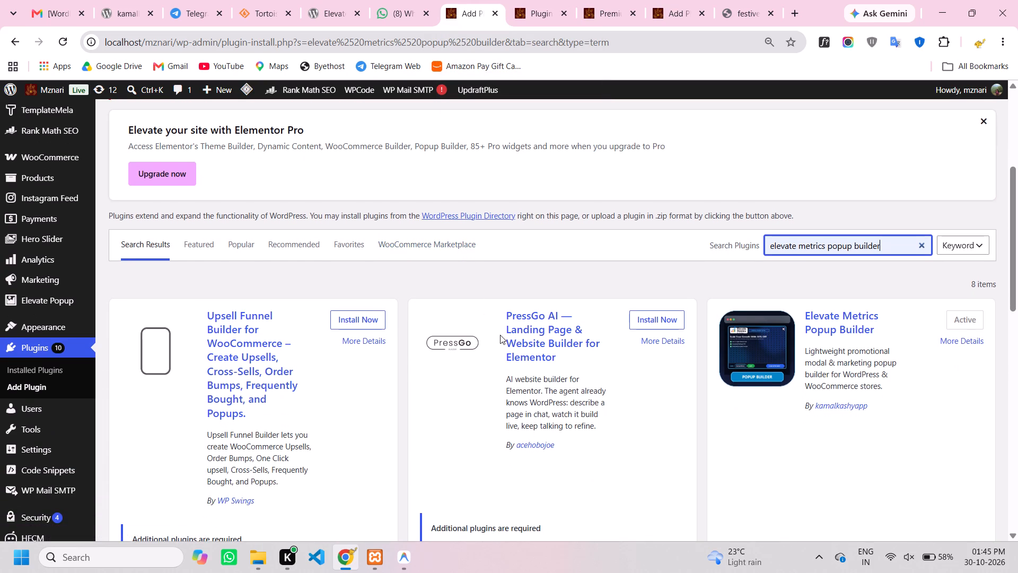
scroll(500, 335, "up", 1)
scroll(771, 381, "down", 1)
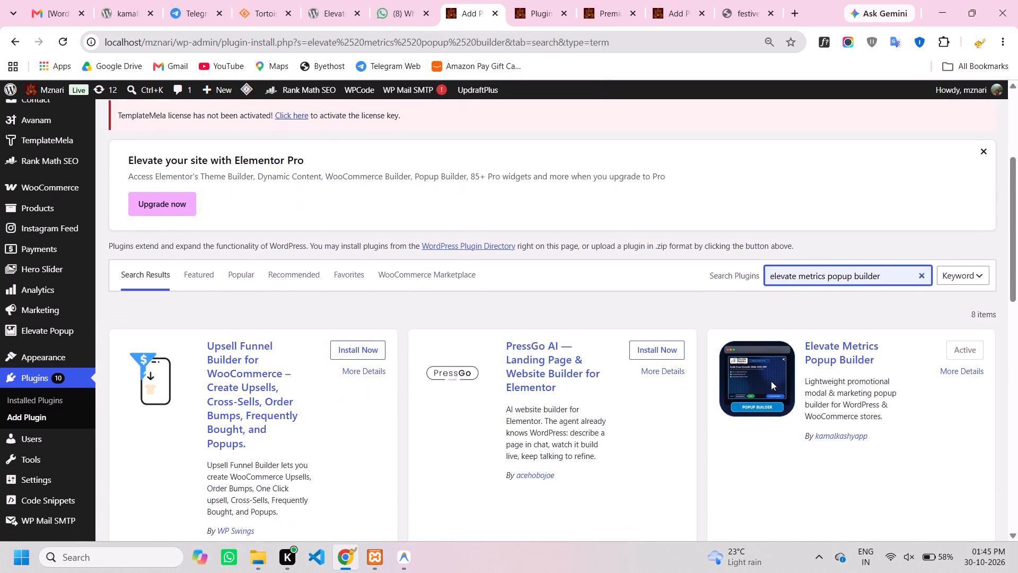
scroll(771, 381, "down", 1)
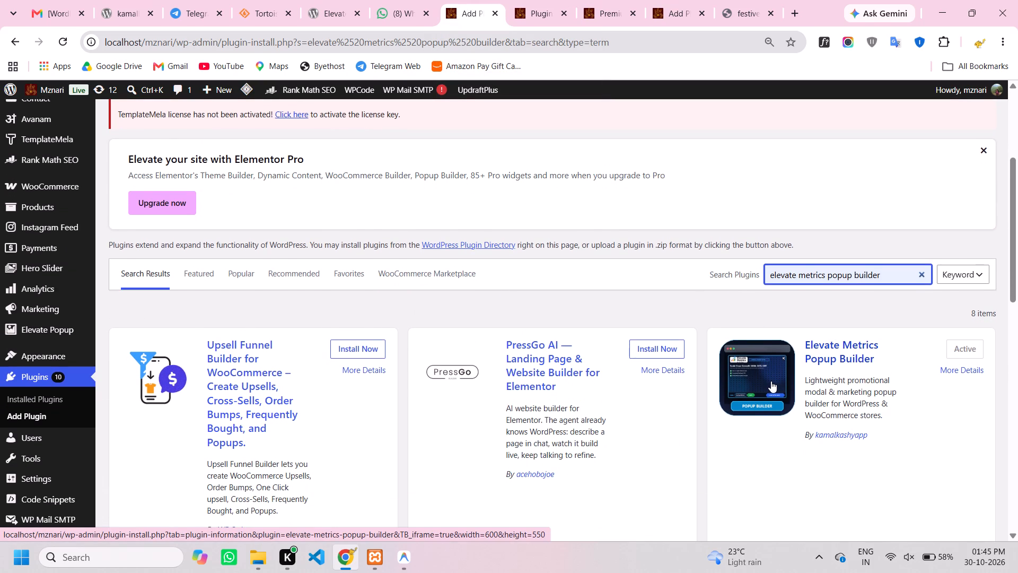
scroll(892, 427, "down", 2)
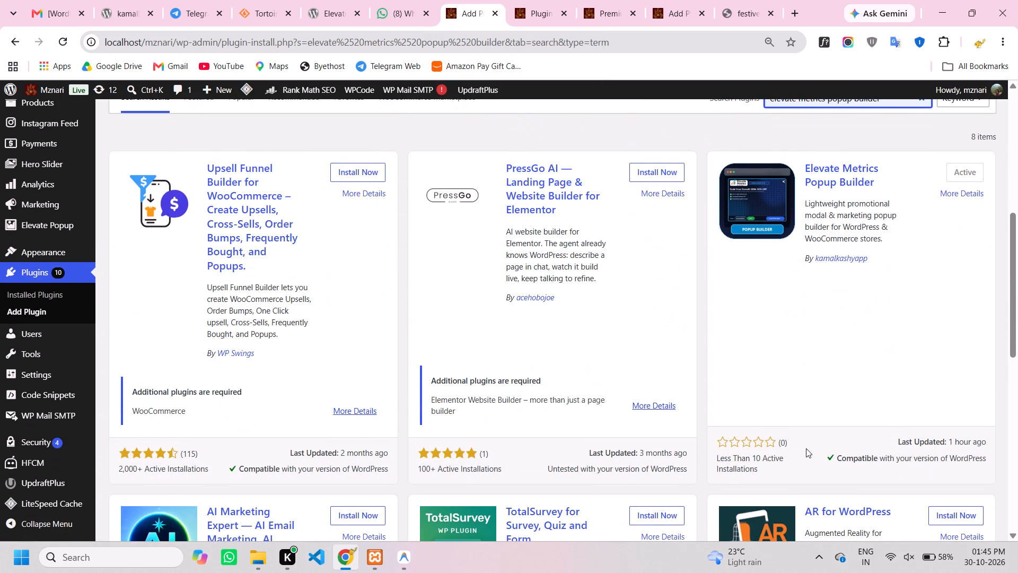
left_click(770, 442)
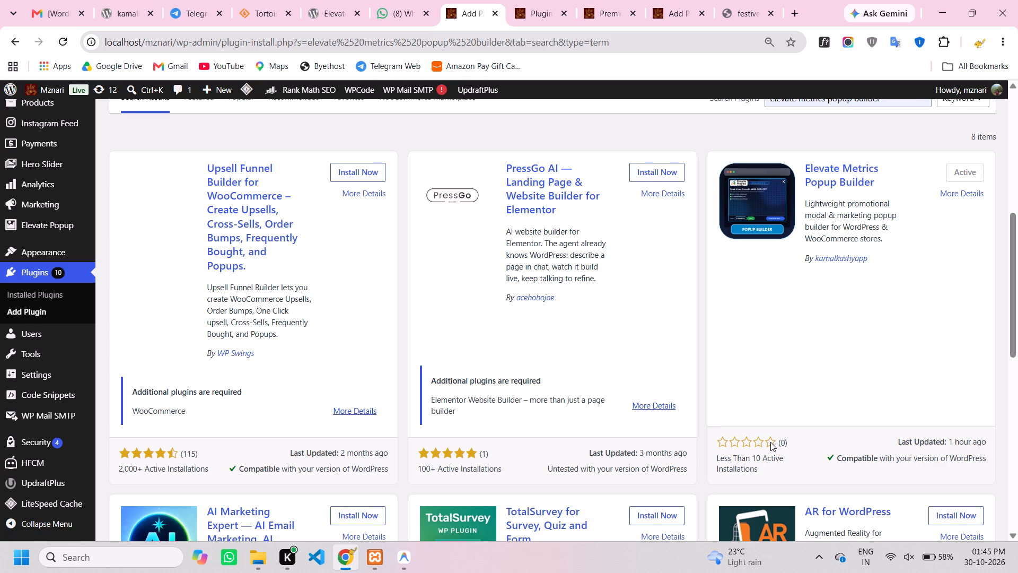
left_click(743, 200)
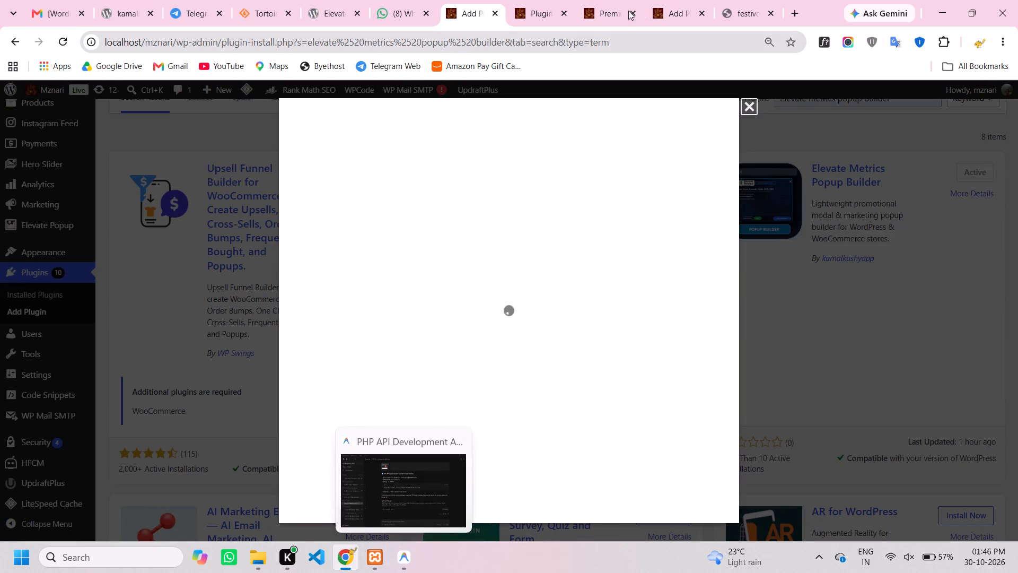
Capture a full-screen screenshot of the mznari.com plugin search results showing the Elevate Metrics Popup Builder listing.
left_click(659, 1)
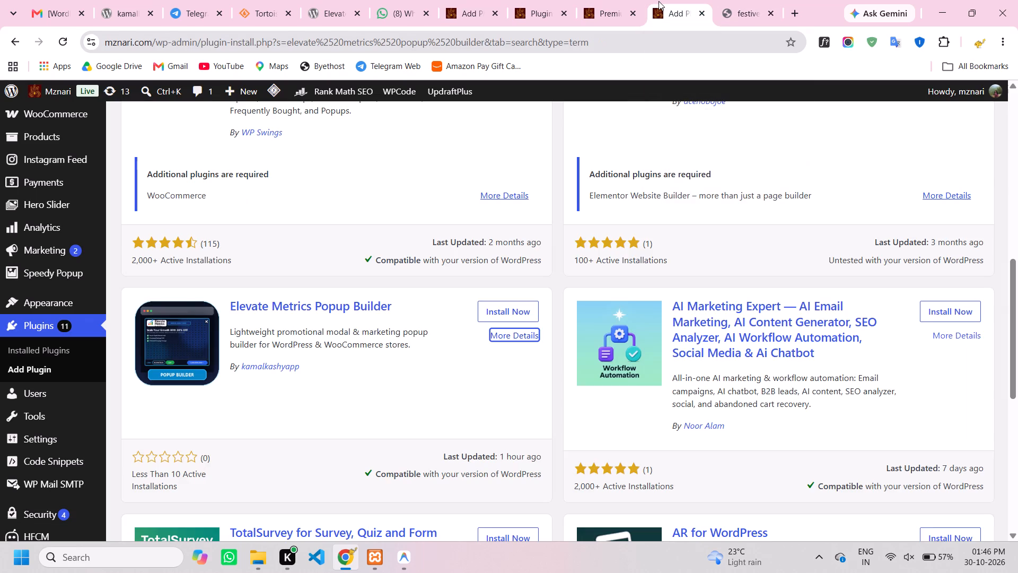
left_click(332, 412)
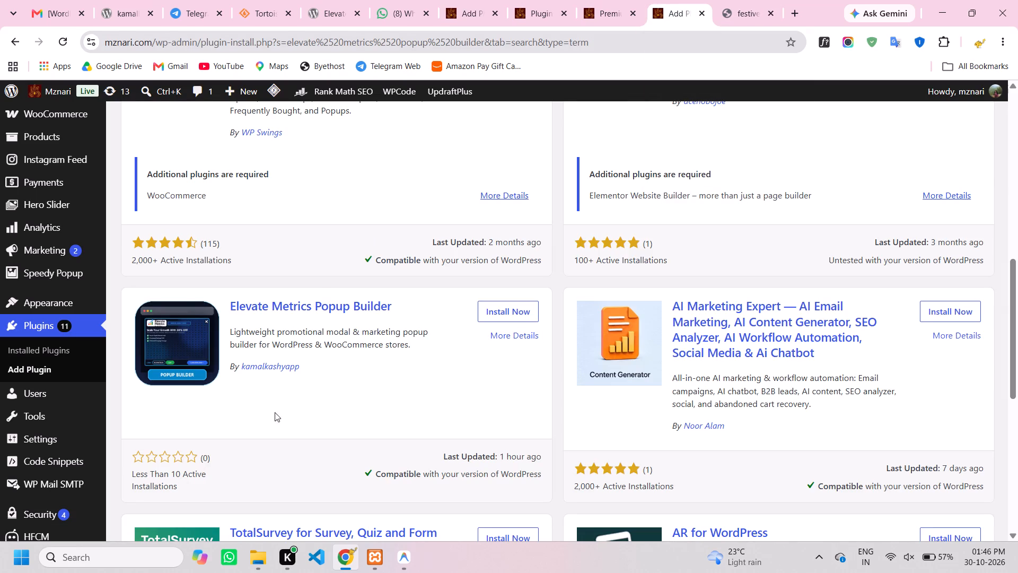
key("shift+super+s")
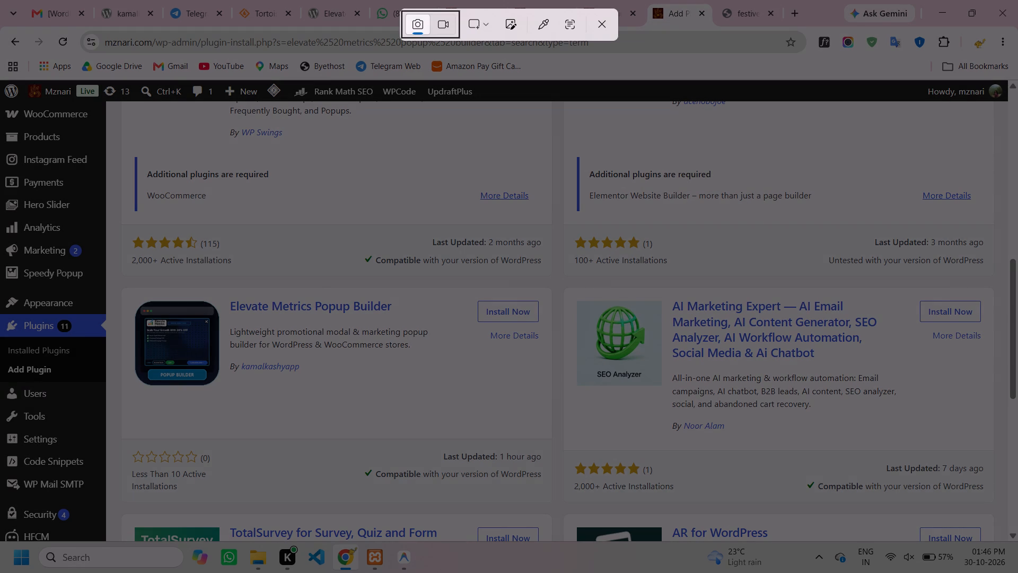
left_click(480, 19)
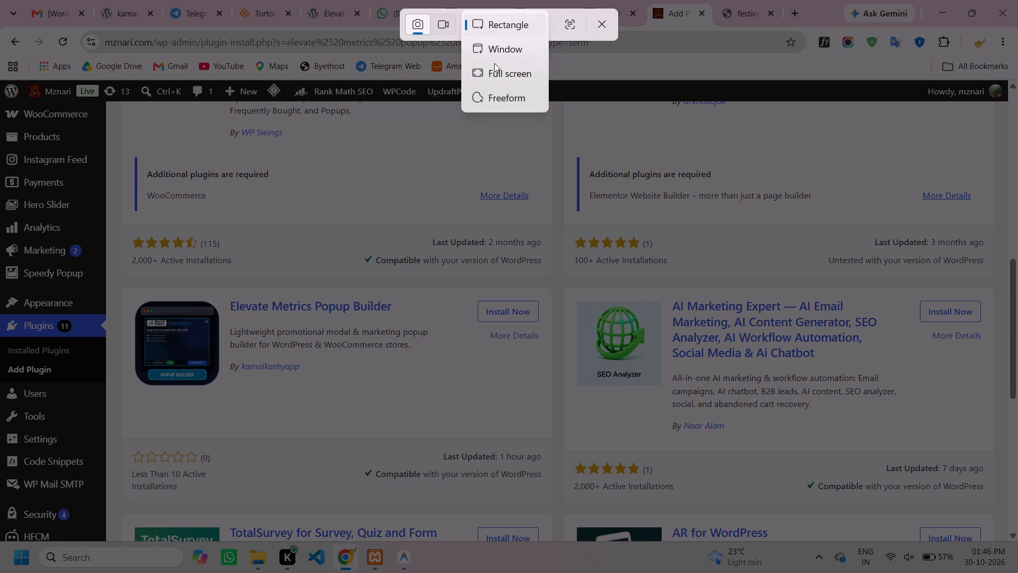
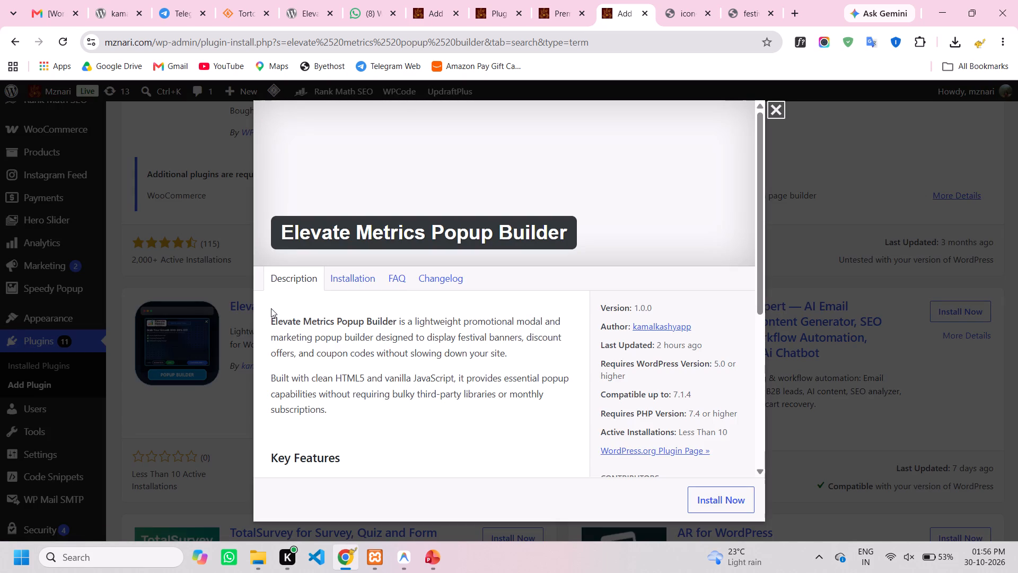
Examine the Description, Installation, FAQ and Changelog sections of the Elevate Metrics Popup Builder details, and close them.
scroll(418, 372, "down", 3)
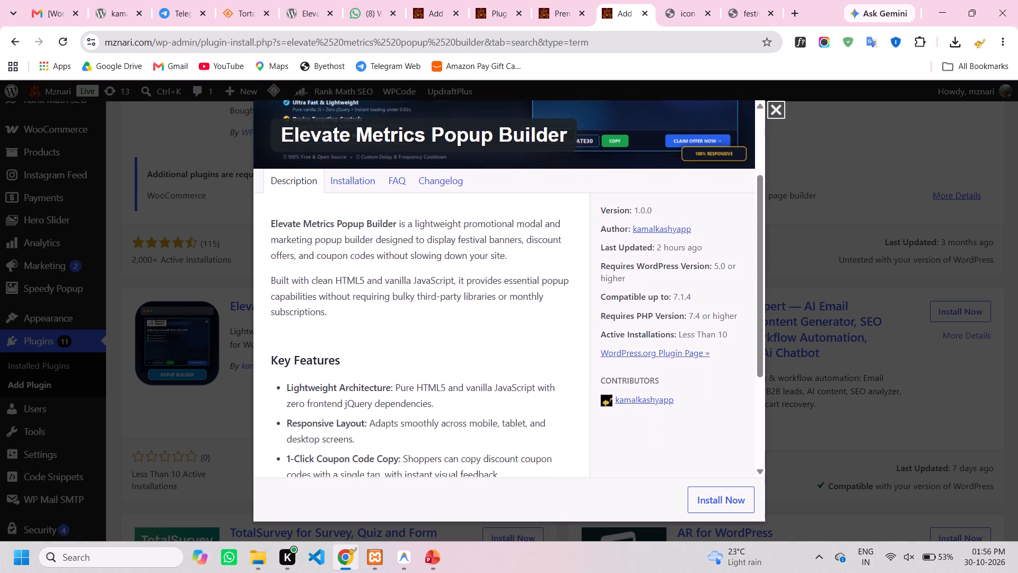
scroll(418, 372, "down", 9)
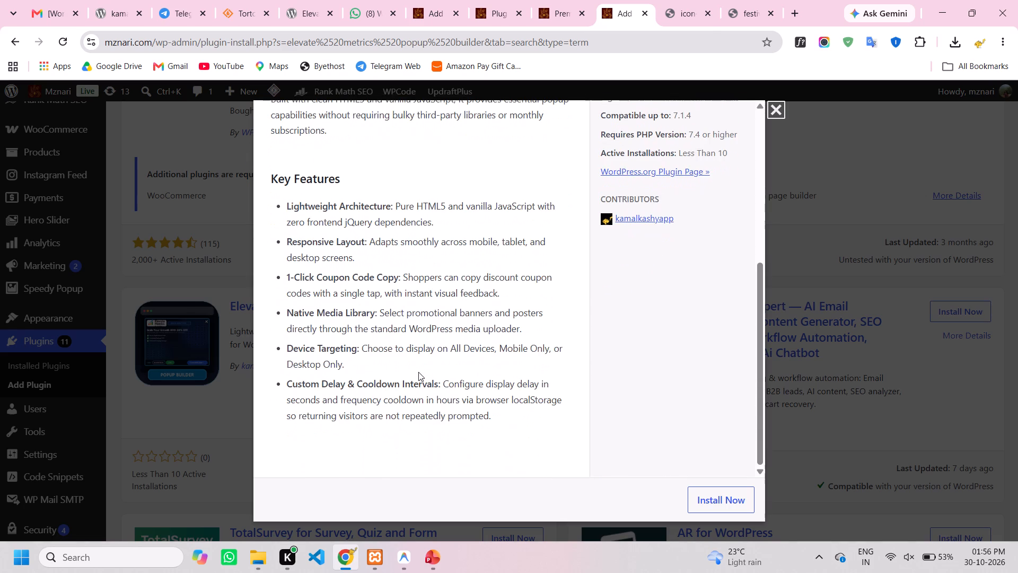
scroll(418, 372, "up", 6)
left_click(353, 280)
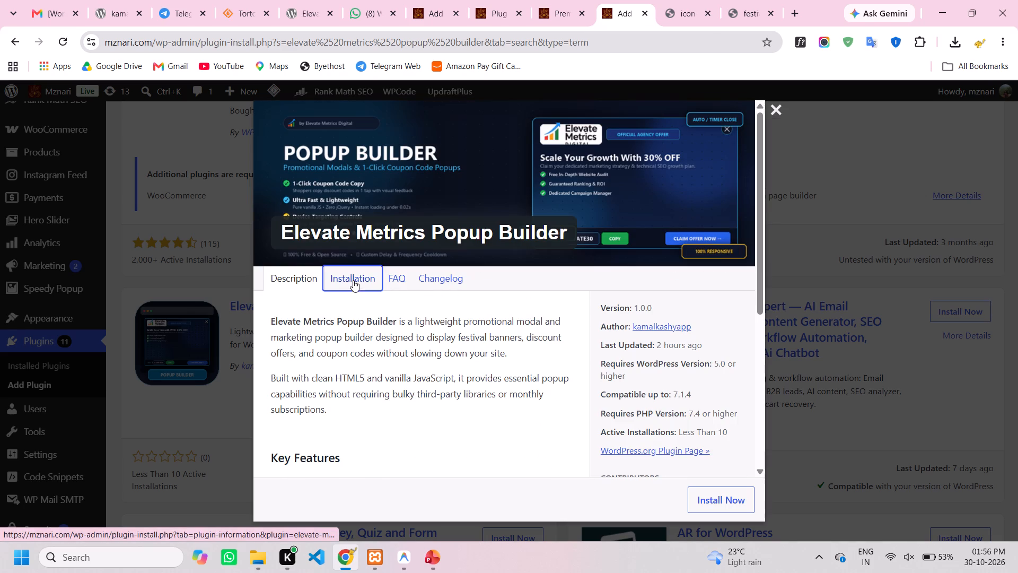
left_click(389, 279)
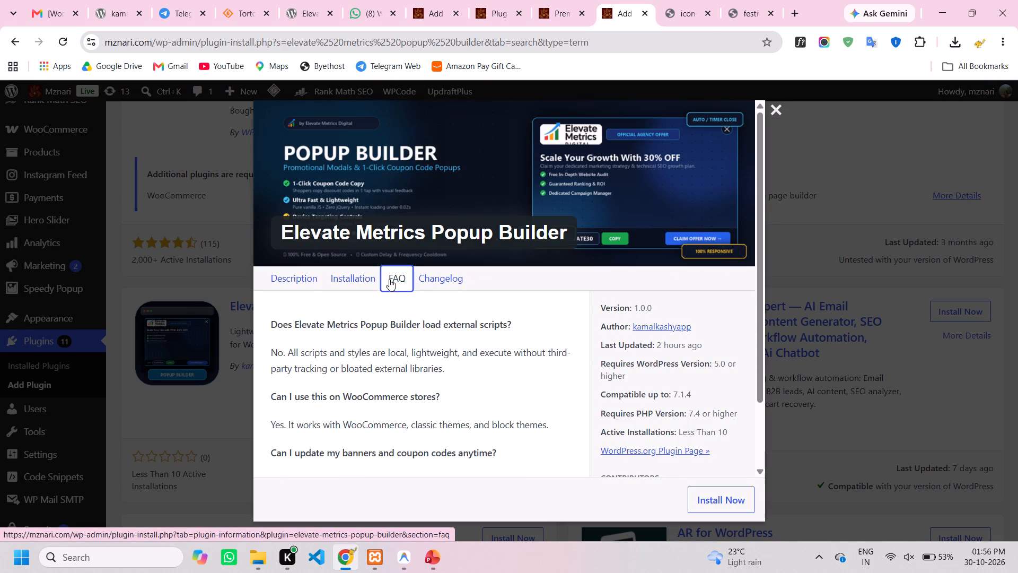
left_click(433, 277)
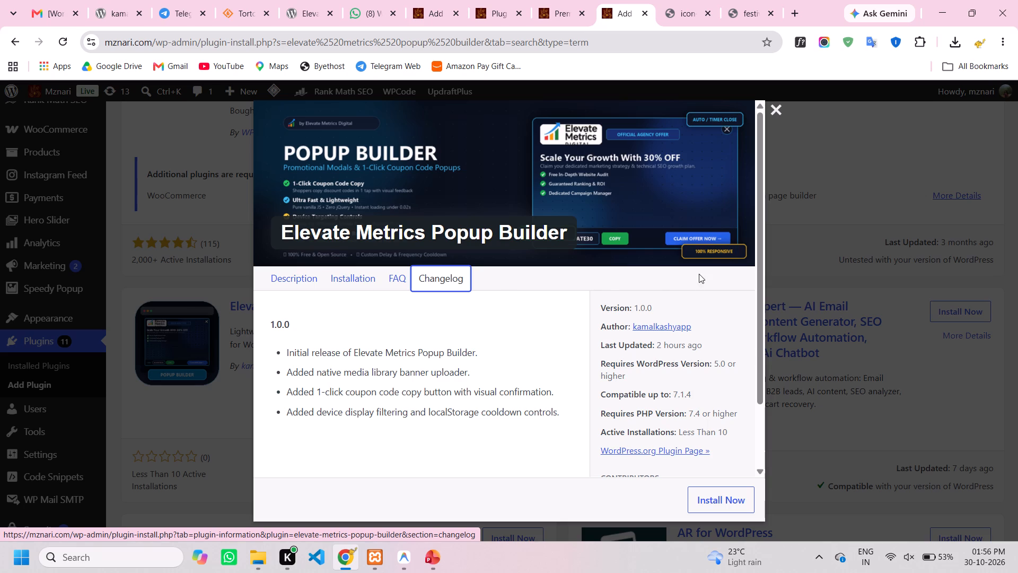
left_click(773, 107)
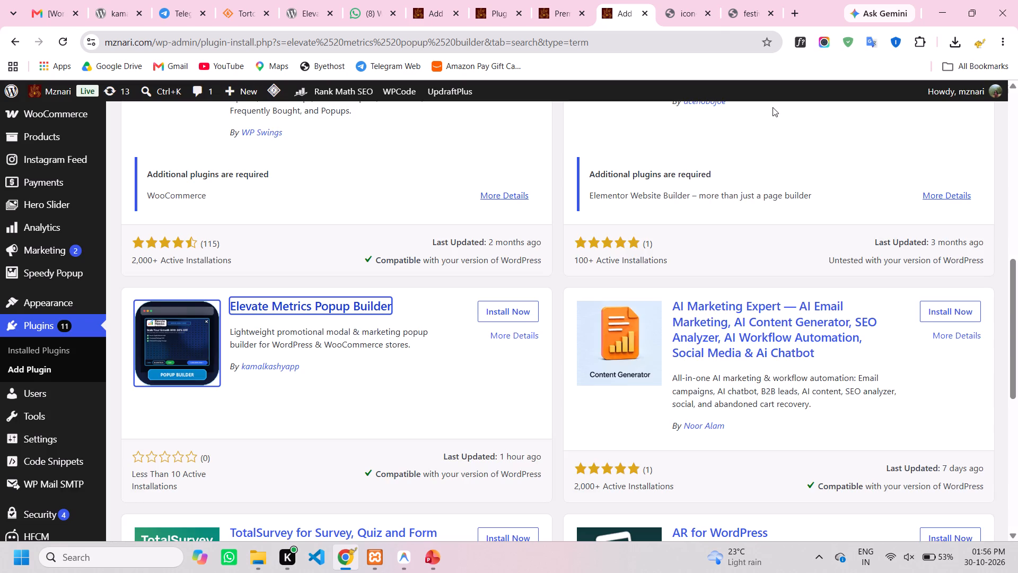
Rerun the plugin search for "elevate metrics popup builder" on the Add Plugins page.
scroll(640, 316, "up", 6)
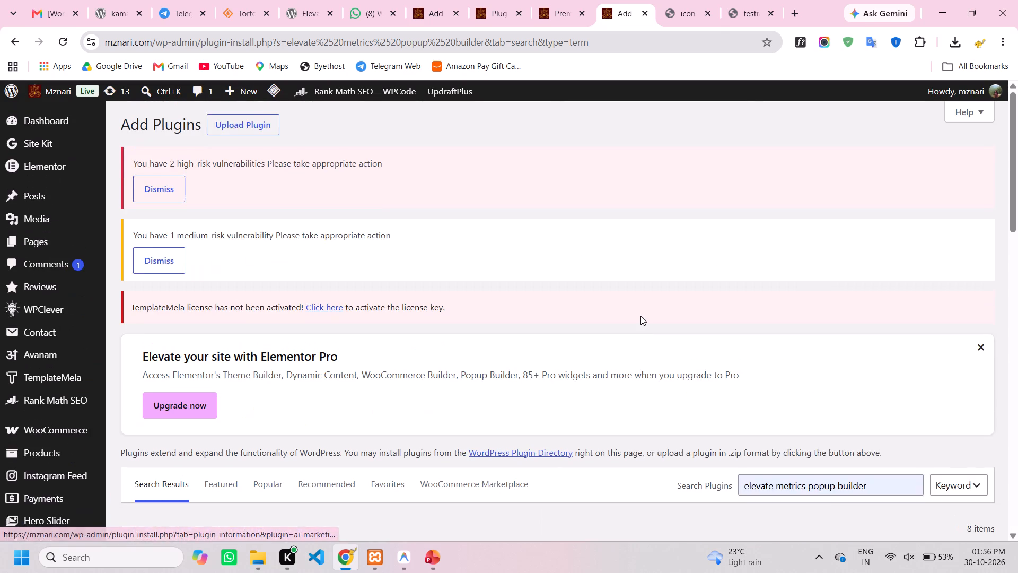
scroll(640, 316, "down", 3)
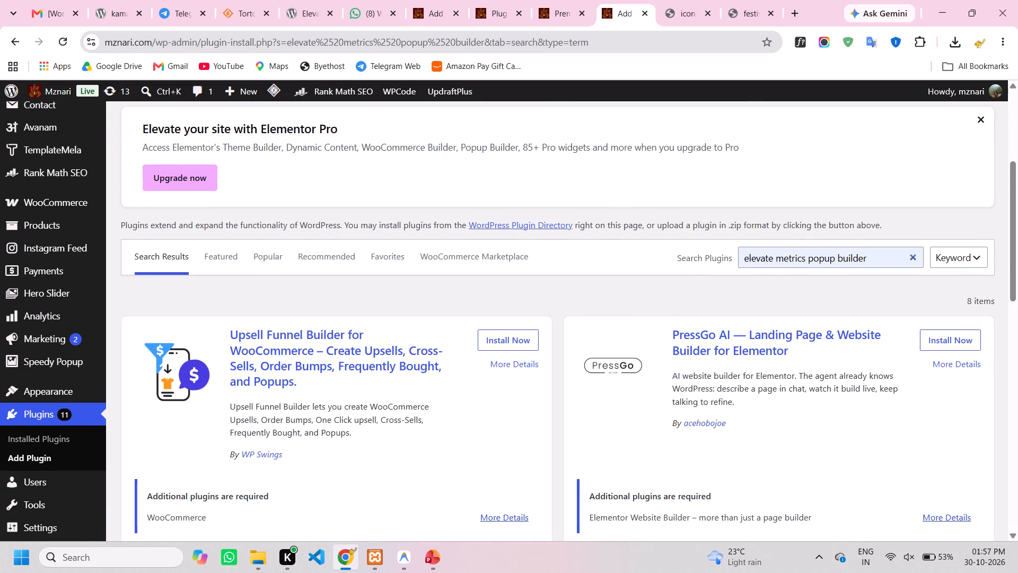
left_click(895, 256)
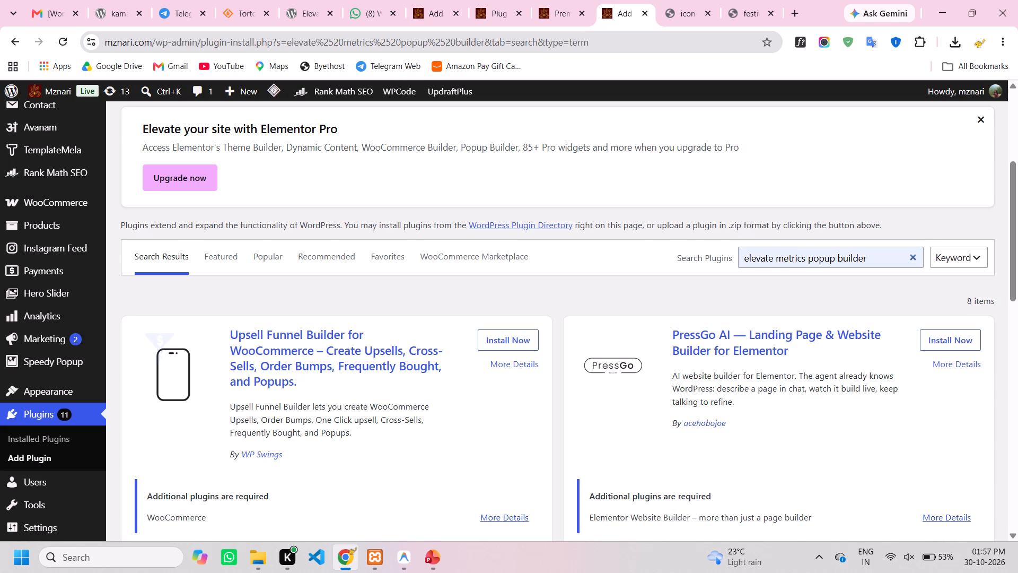
key("BackSpace")
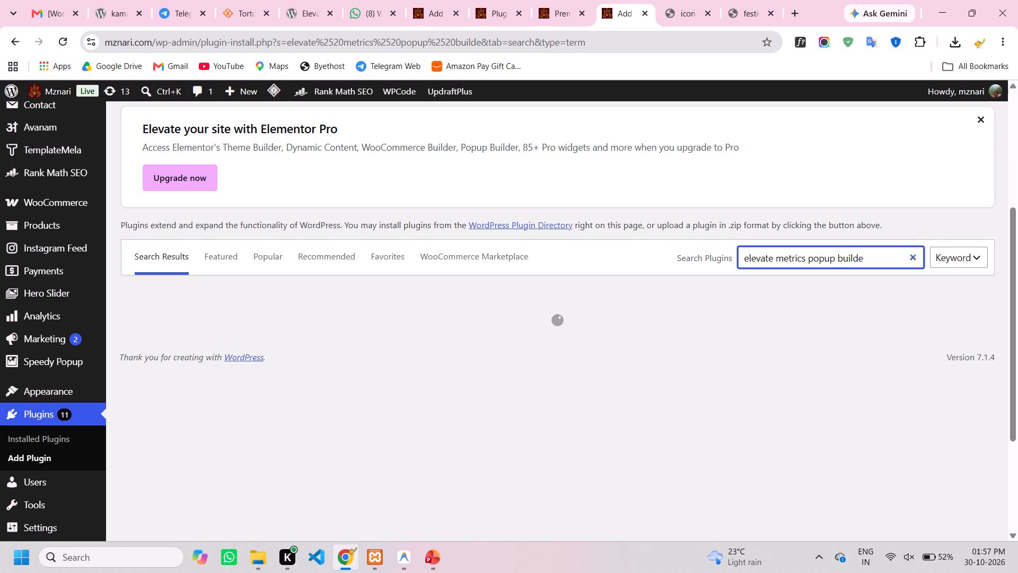
key("r")
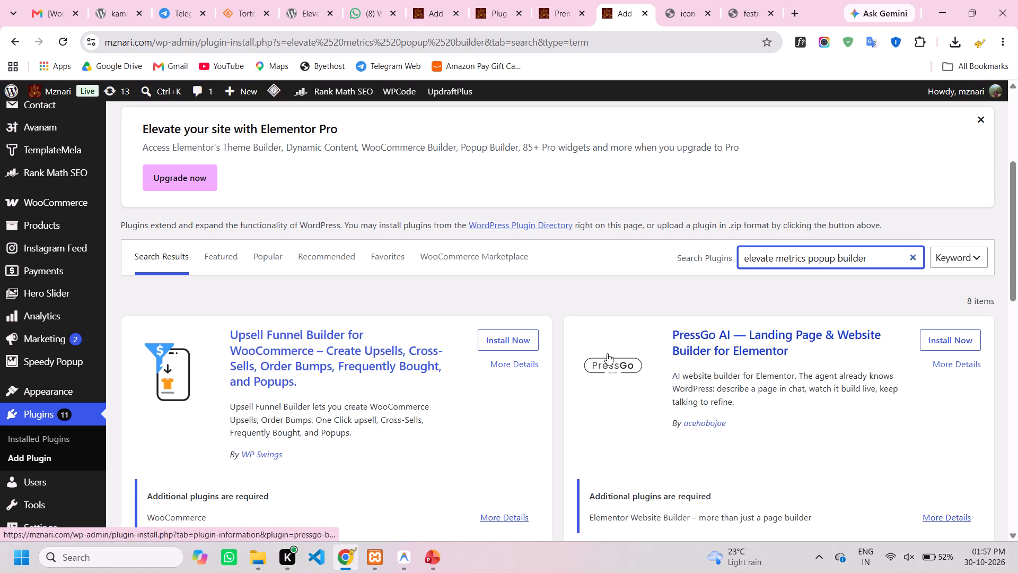
Reopen the Elevate Metrics Popup Builder details, review its Installation, Changelog and Description sections, and close them.
scroll(533, 406, "down", 6)
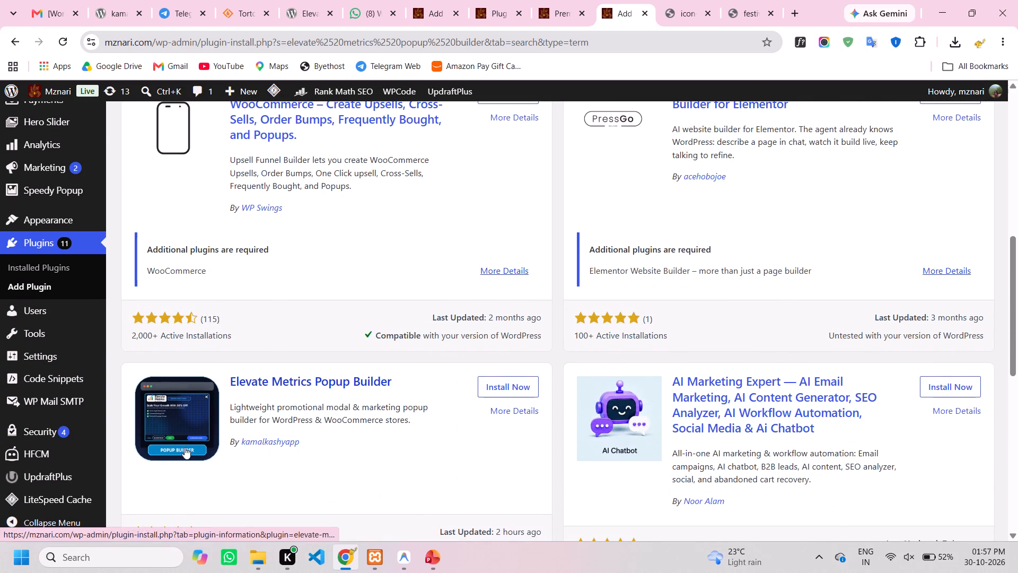
left_click(324, 379)
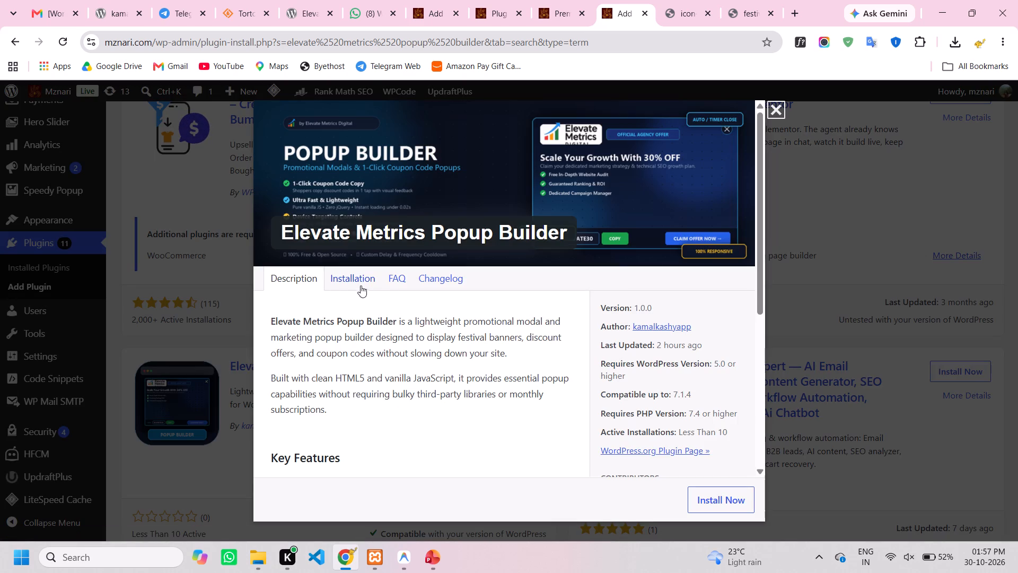
left_click(354, 280)
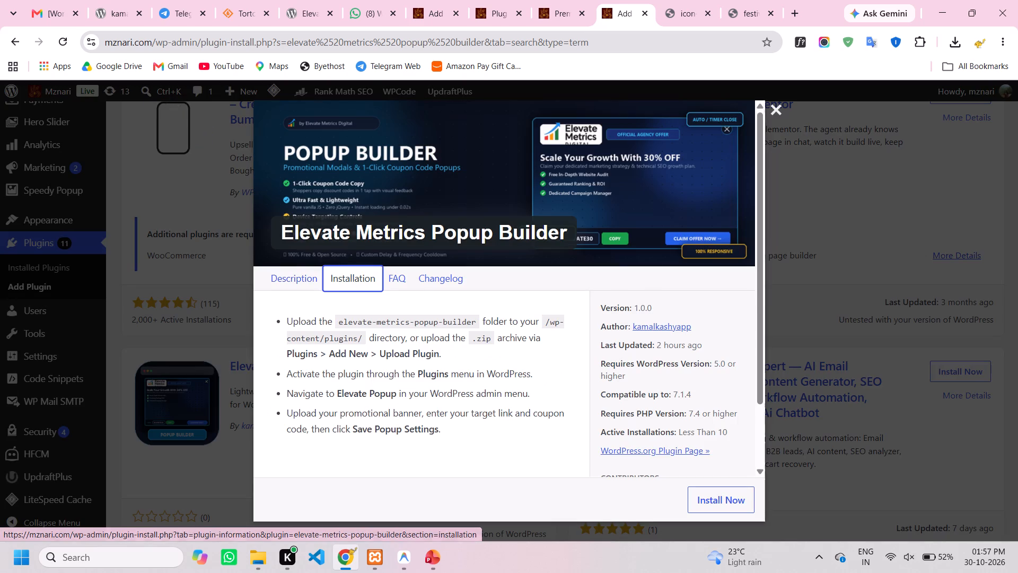
left_click(438, 272)
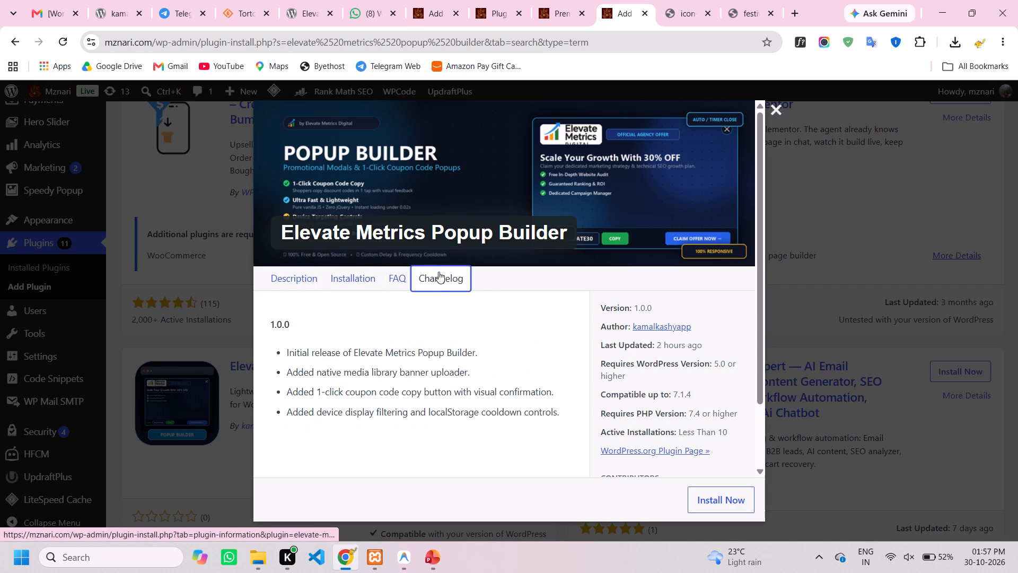
left_click(277, 284)
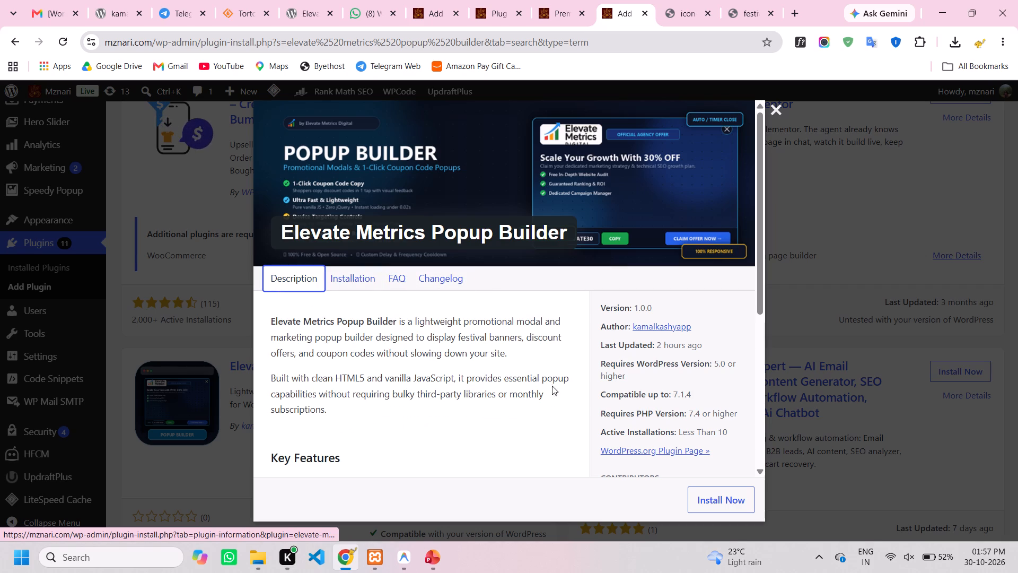
scroll(642, 407, "down", 9)
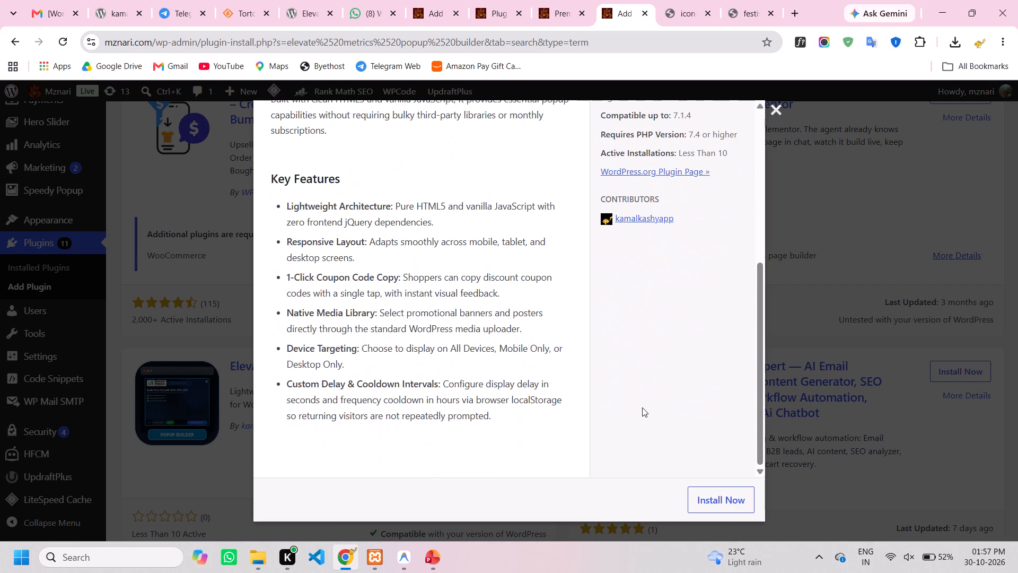
scroll(634, 353, "up", 6)
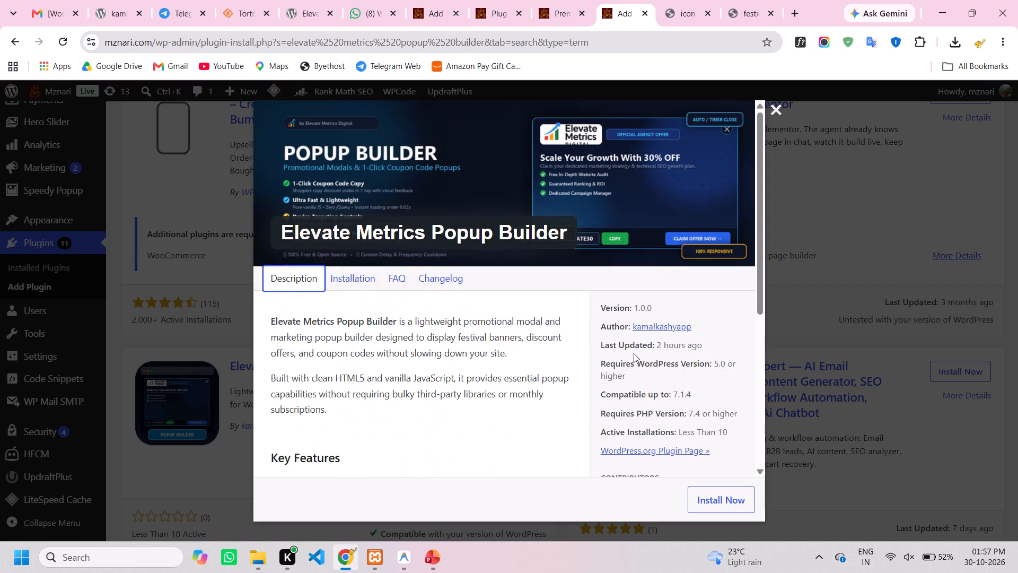
left_click(775, 108)
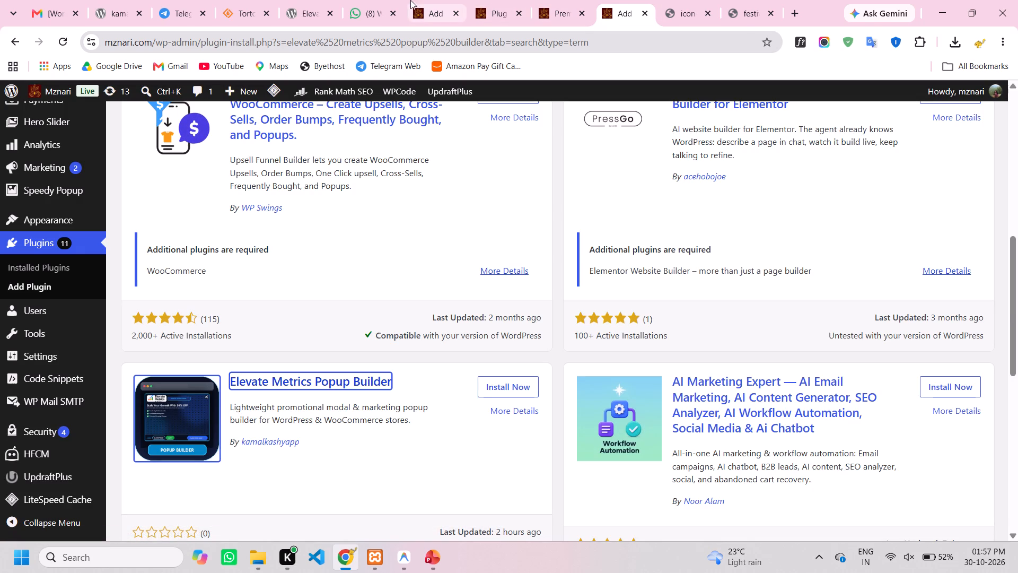
Switch to the plugin's WordPress.org directory page and force a full reload.
left_click(296, 3)
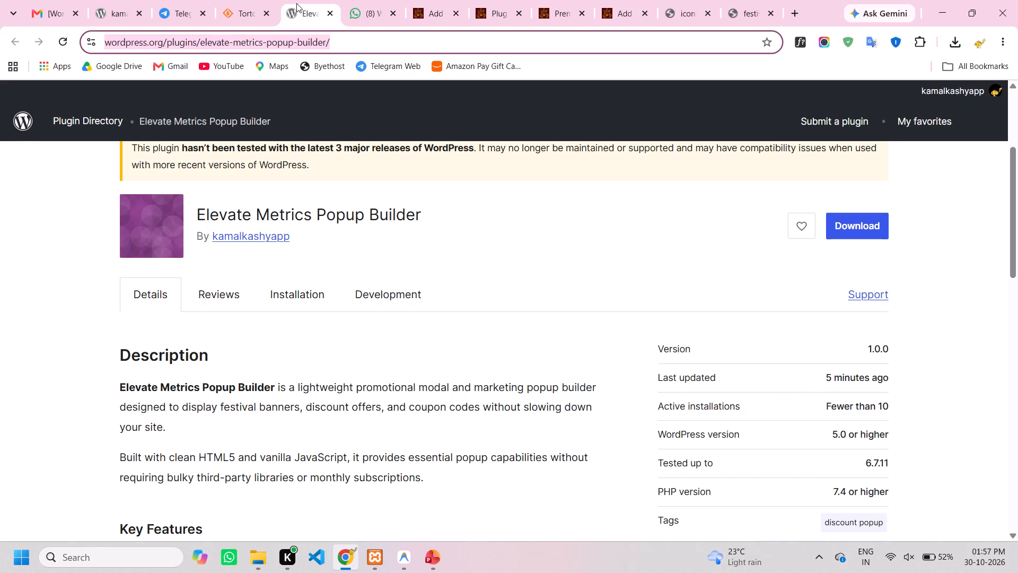
key("ctrl+shift+r")
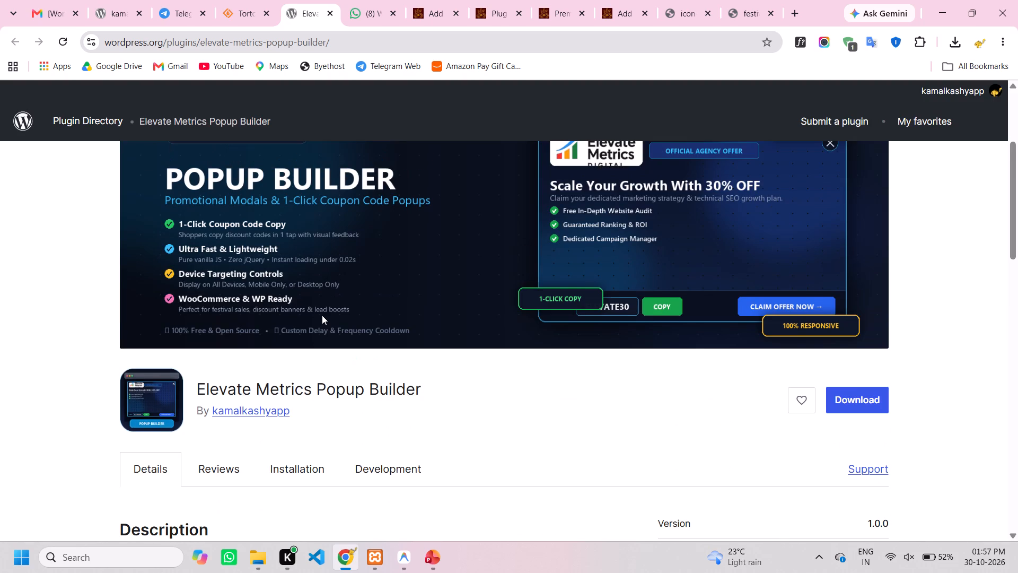
Look through the plugin's public page, including its key features, FAQ, tags, ratings and support sections.
scroll(411, 433, "down", 8)
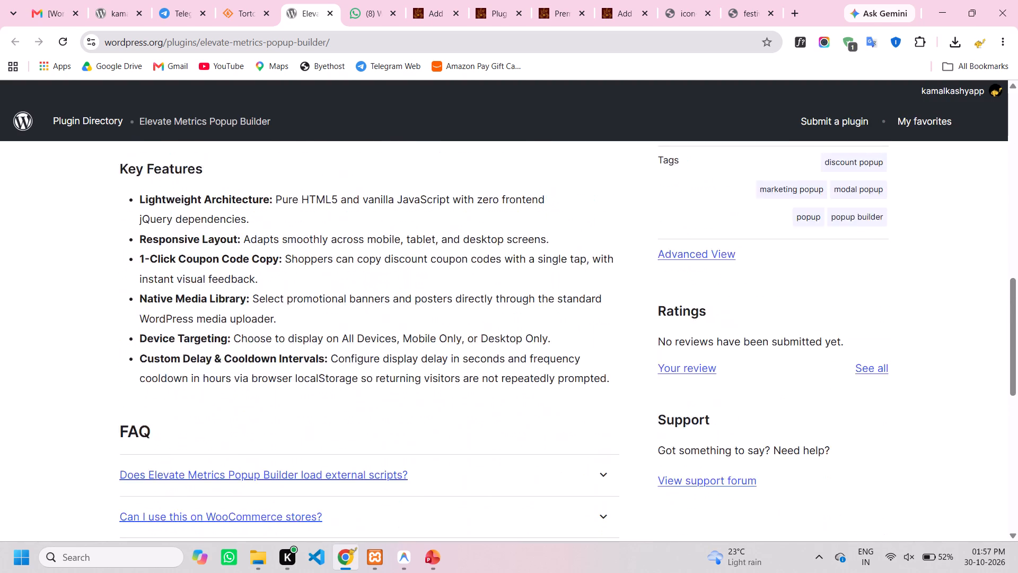
scroll(411, 433, "down", 5)
scroll(411, 433, "up", 8)
scroll(411, 433, "down", 4)
scroll(411, 433, "up", 1)
Examine the Reviews, Installation and Development sections of the plugin's public page, including the contributors and changelog.
left_click(228, 404)
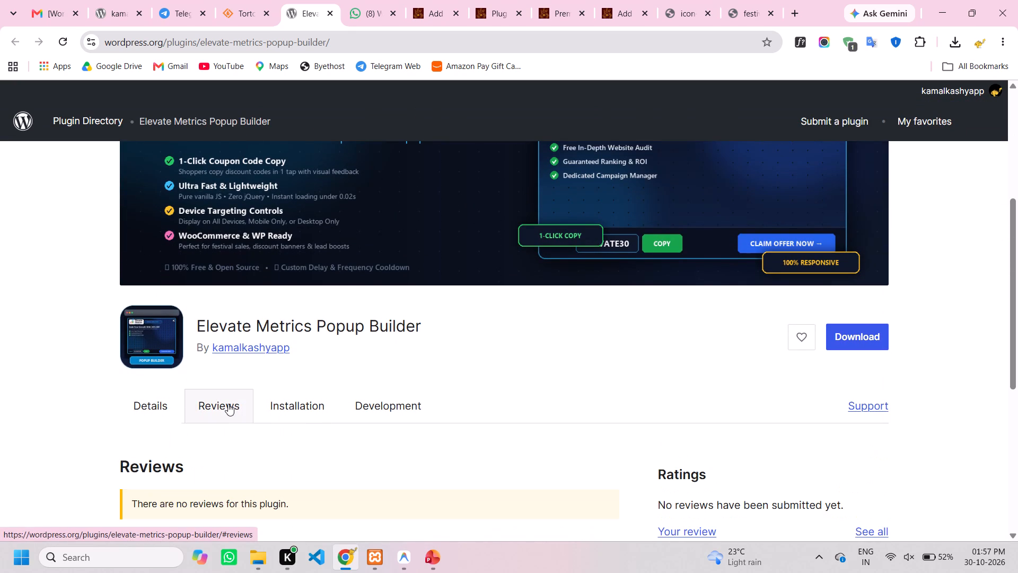
left_click(321, 407)
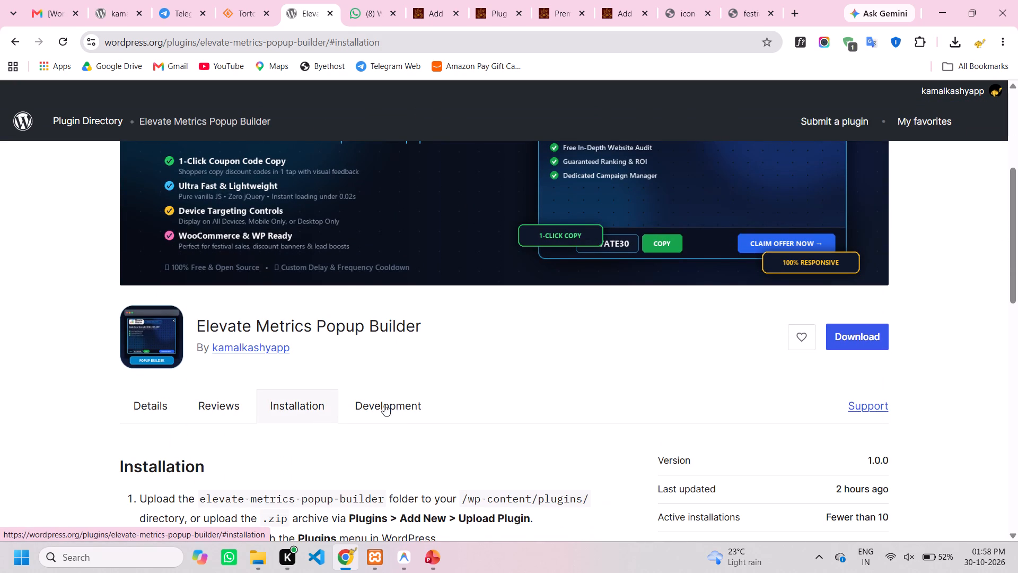
left_click(404, 403)
scroll(404, 403, "down", 2)
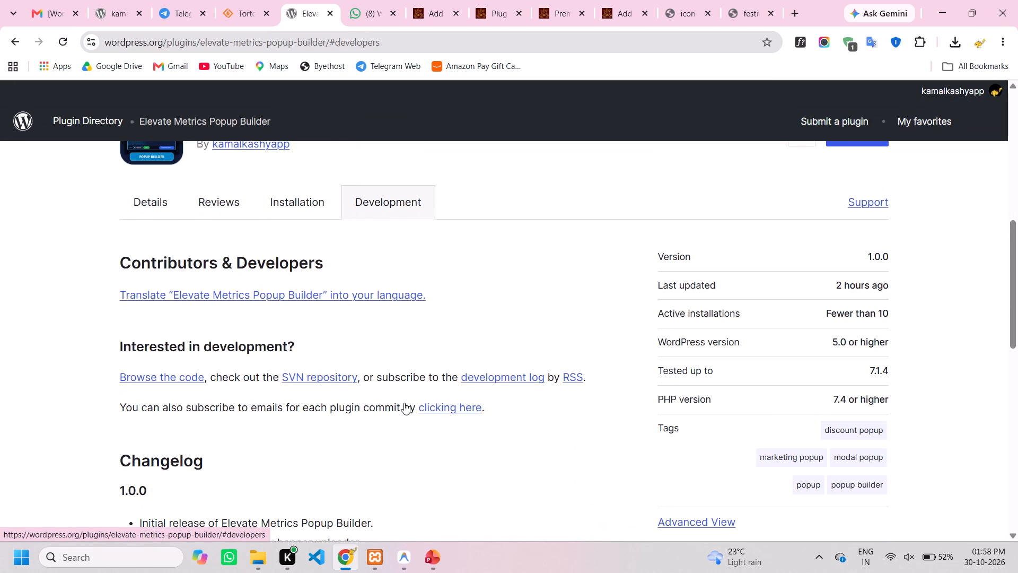
scroll(404, 403, "down", 5)
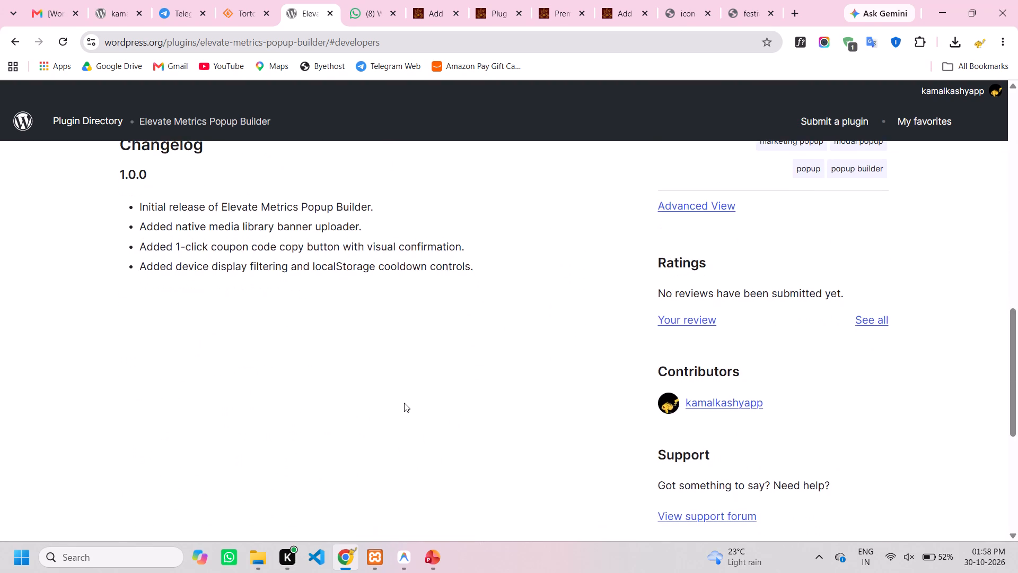
scroll(404, 403, "down", 1)
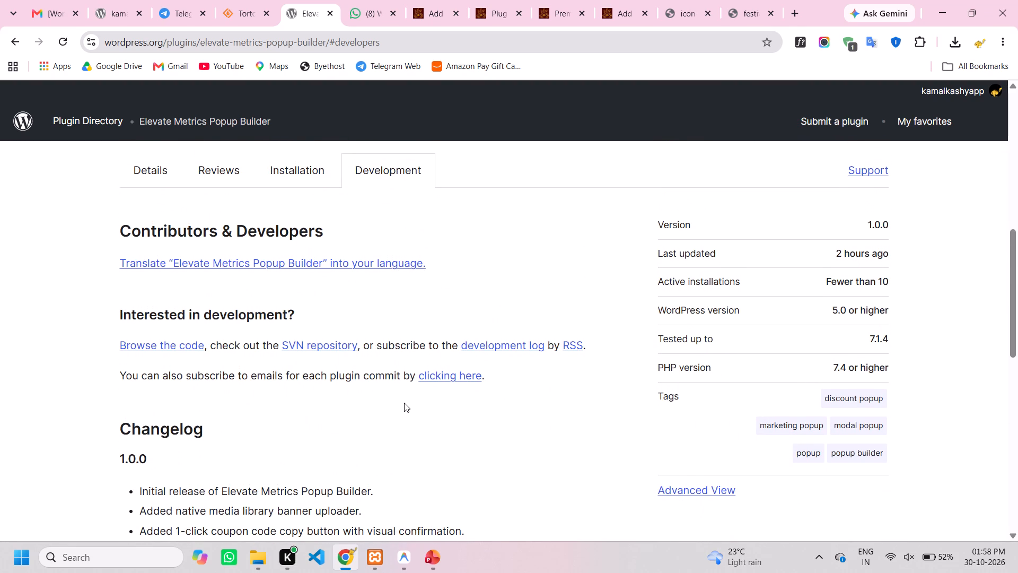
scroll(404, 403, "down", 3)
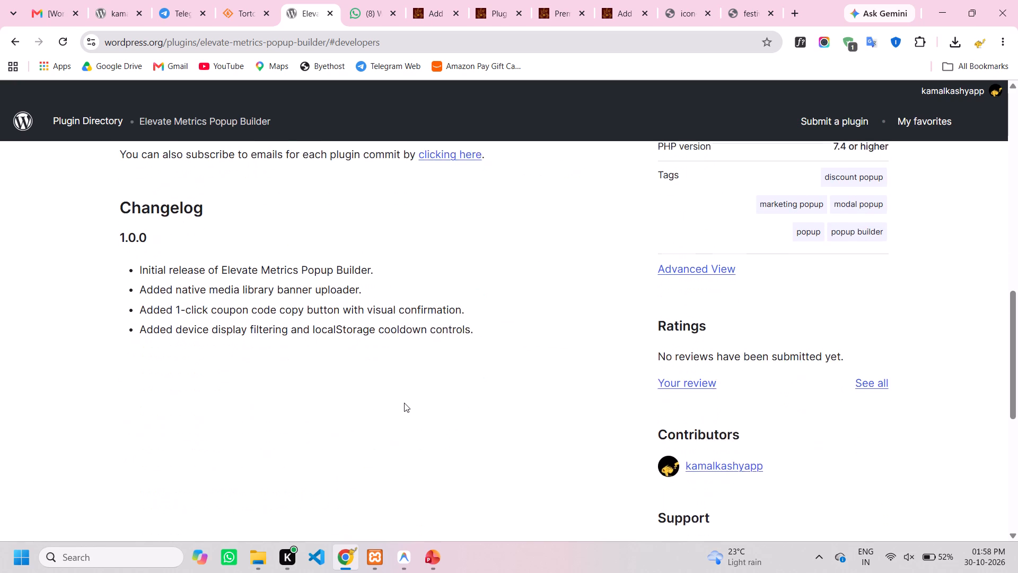
scroll(404, 403, "down", 1)
scroll(404, 403, "up", 3)
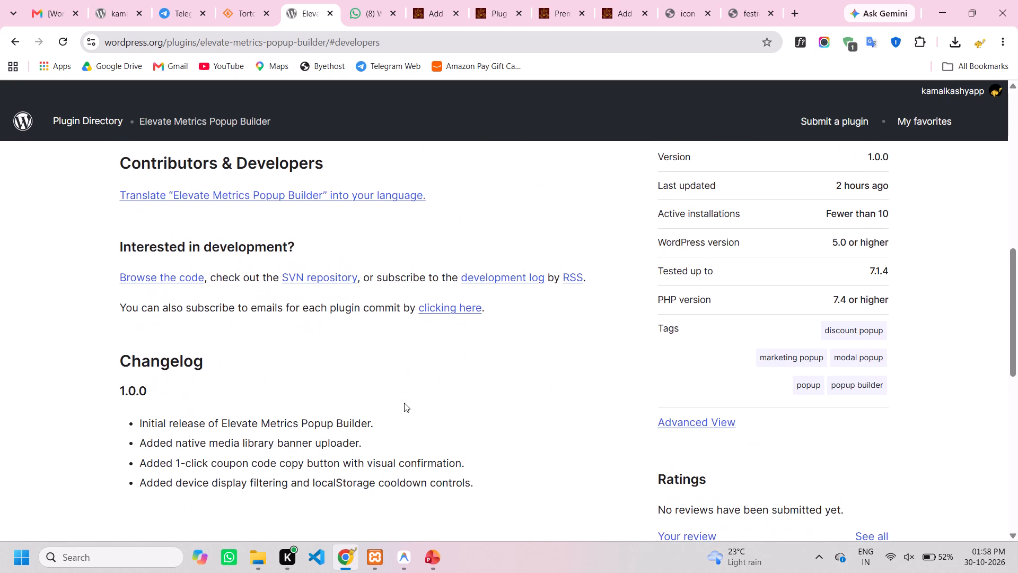
scroll(404, 403, "up", 2)
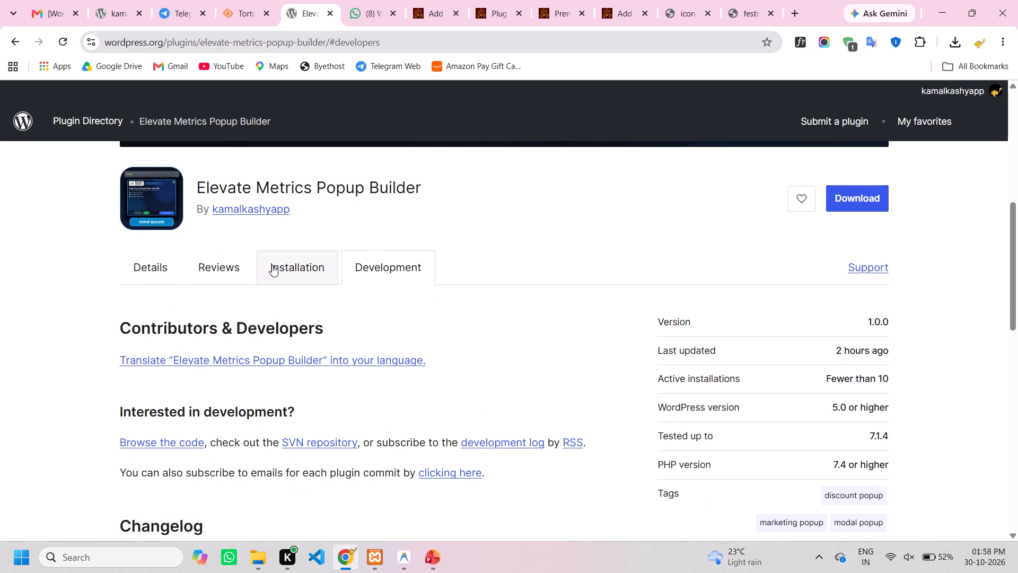
scroll(528, 419, "down", 6)
Mark Elevate Metrics Popup Builder as a favourite on its WordPress.org page.
scroll(528, 419, "up", 3)
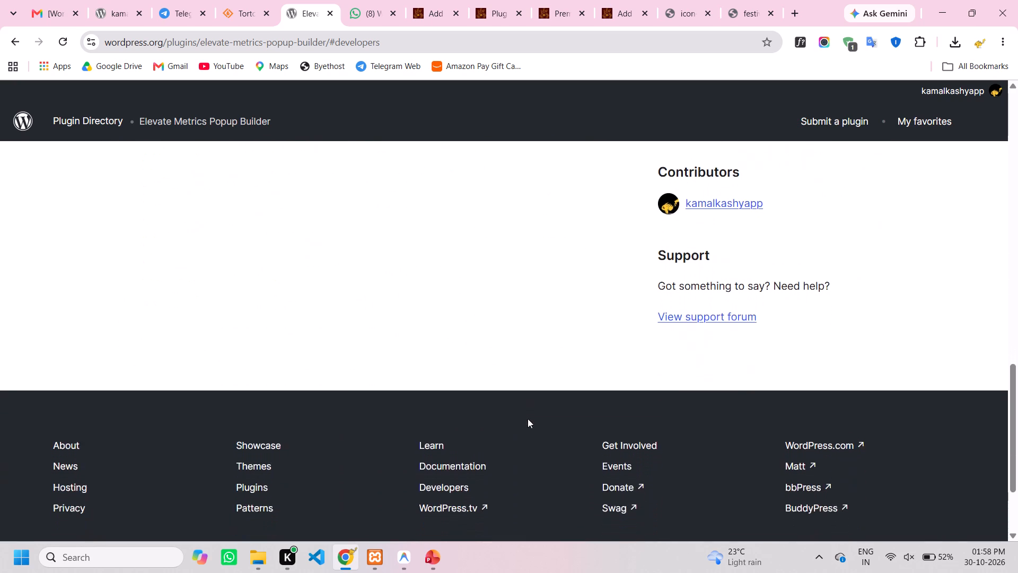
scroll(528, 419, "up", 2)
scroll(501, 410, "down", 2)
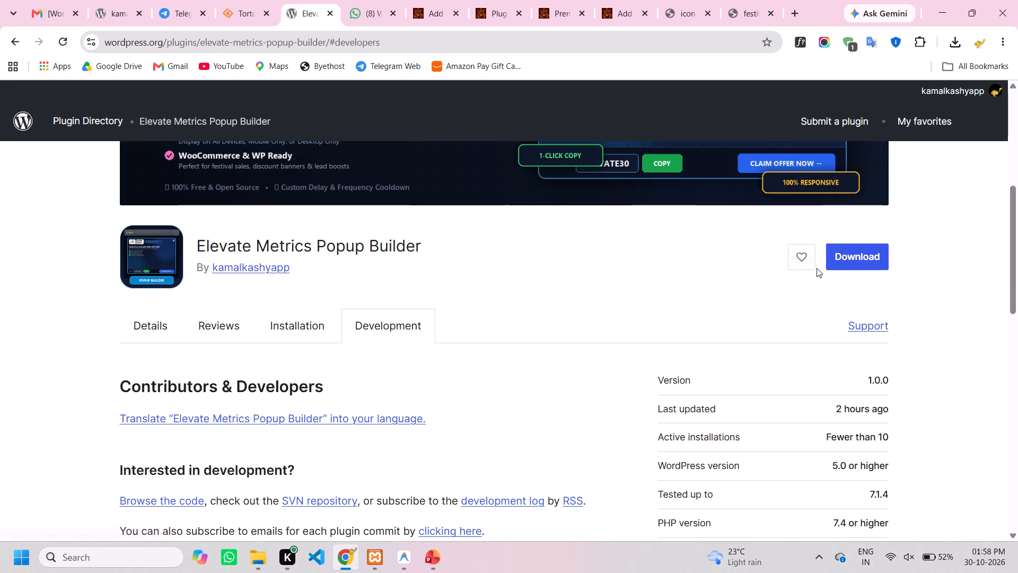
left_click(802, 262)
Open the form for submitting your own review from the plugin's Reviews section.
left_click(215, 332)
scroll(215, 332, "down", 2)
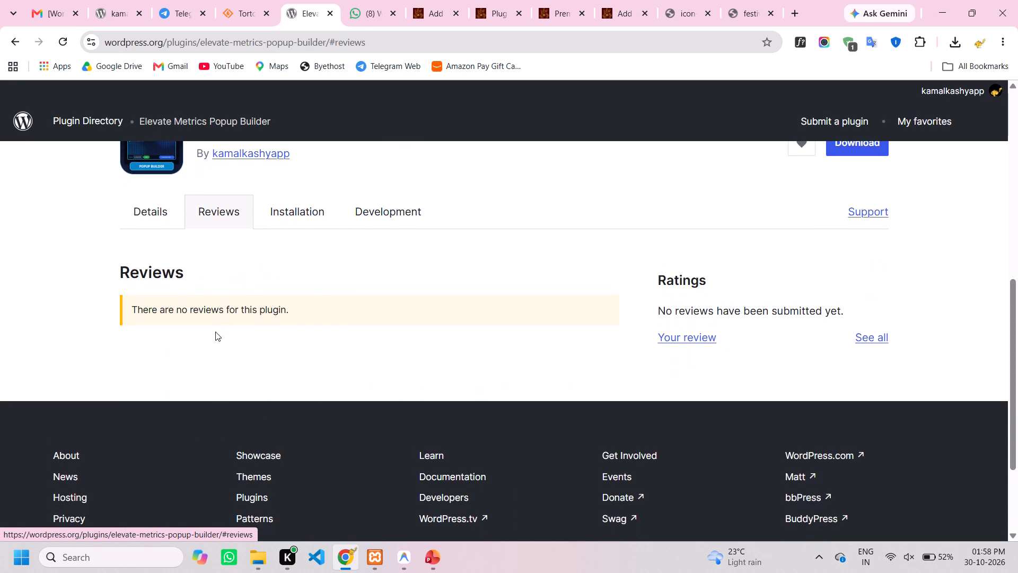
left_click(696, 335)
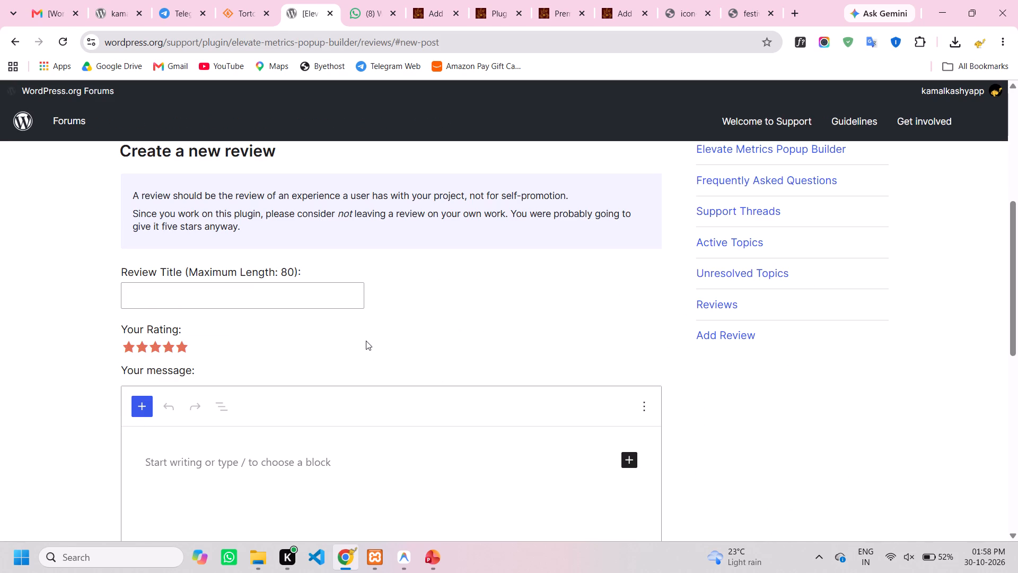
Look over the rest of the plugin's review form, and open your WordPress.org profile for editing.
scroll(366, 341, "down", 1)
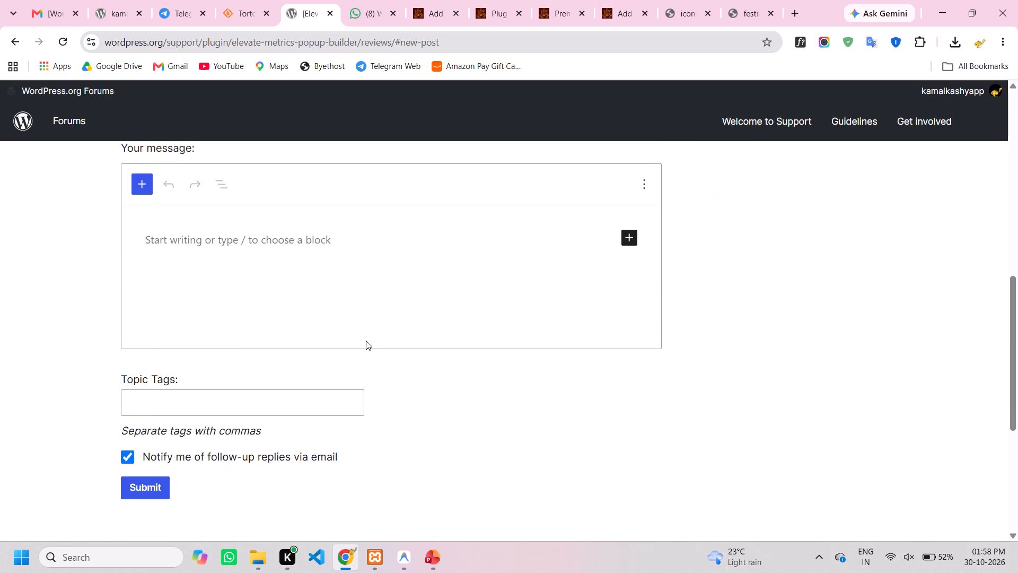
scroll(366, 341, "down", 1)
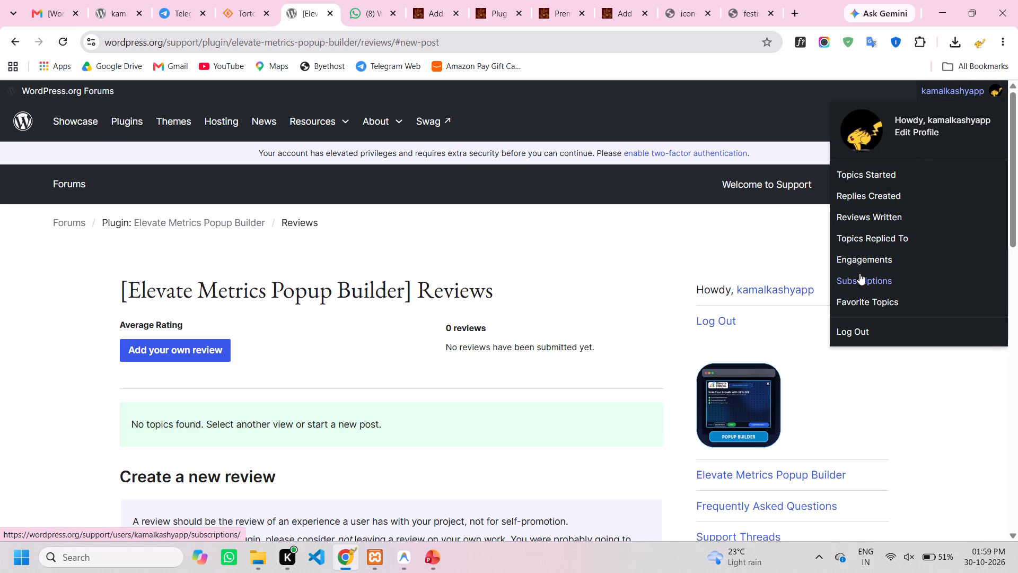
left_click(919, 129)
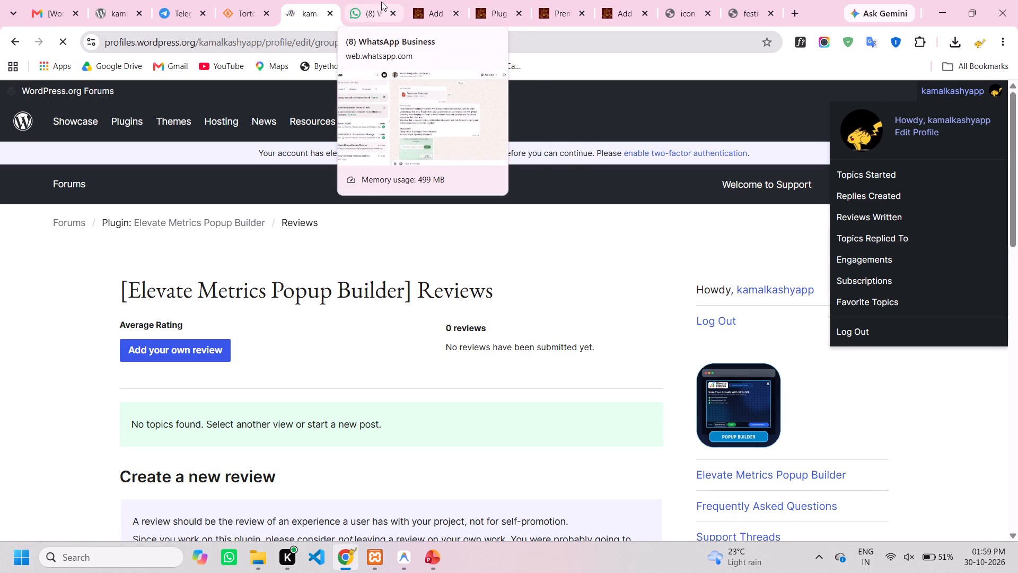
Return to the local site's plugin search results and close the Elevate Metrics Popup Builder details.
left_click(423, 15)
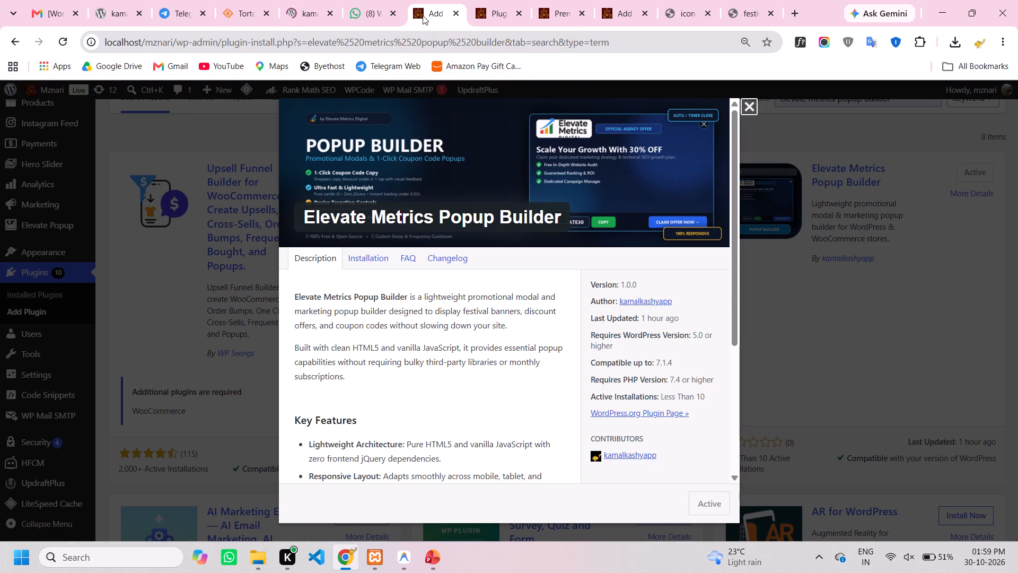
left_click(747, 108)
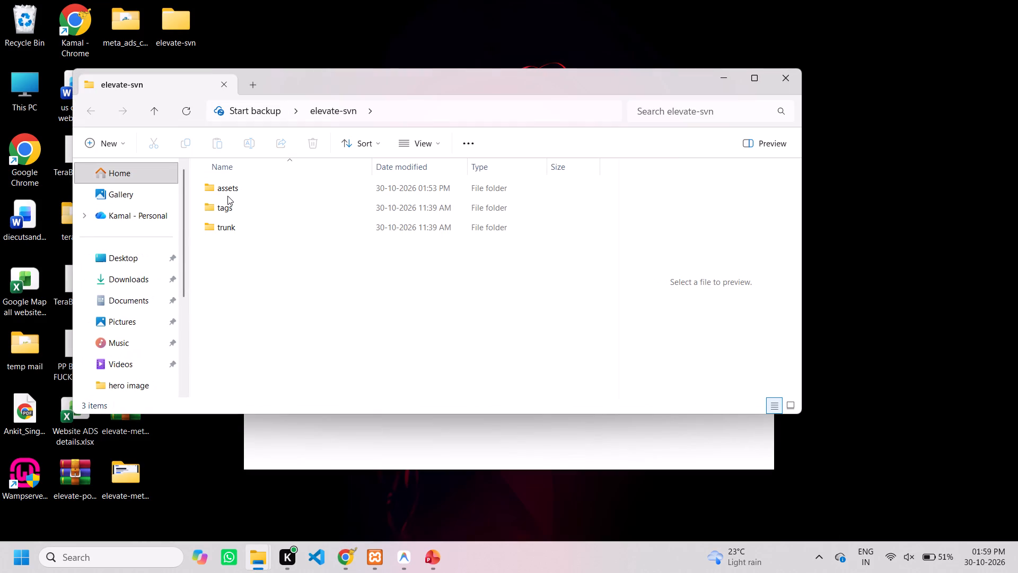
double_click(237, 190)
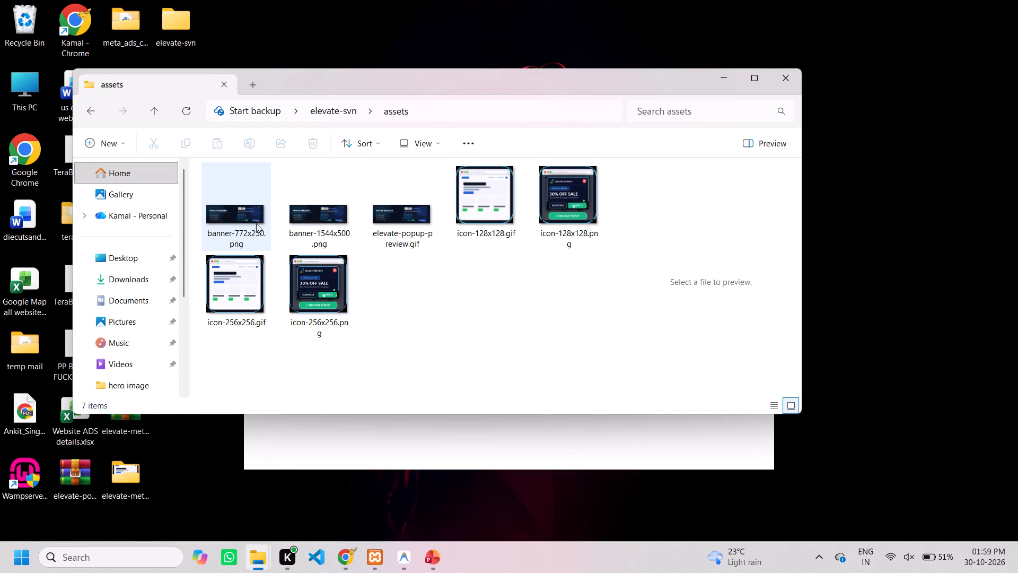
left_click(222, 281)
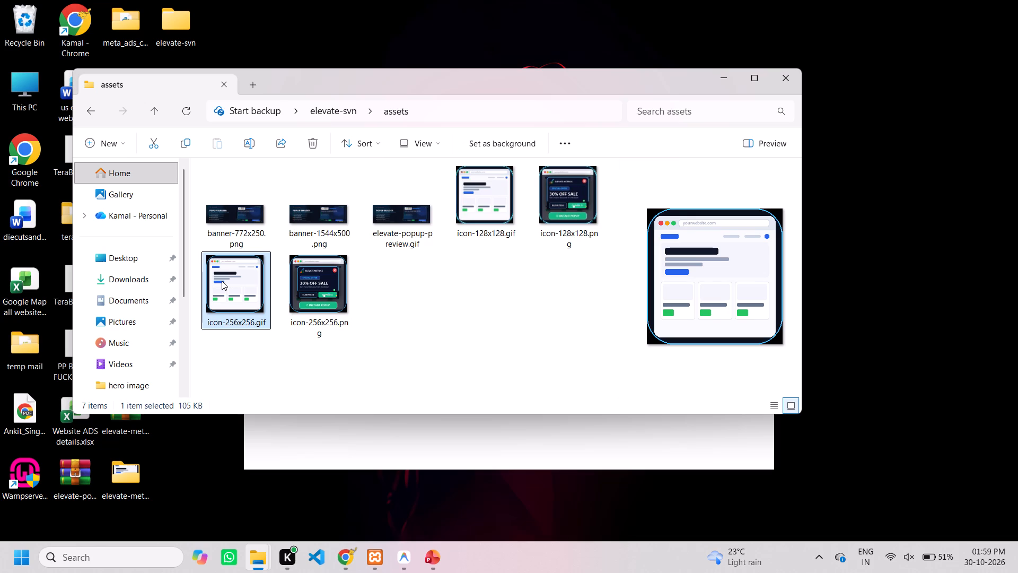
left_click(492, 204)
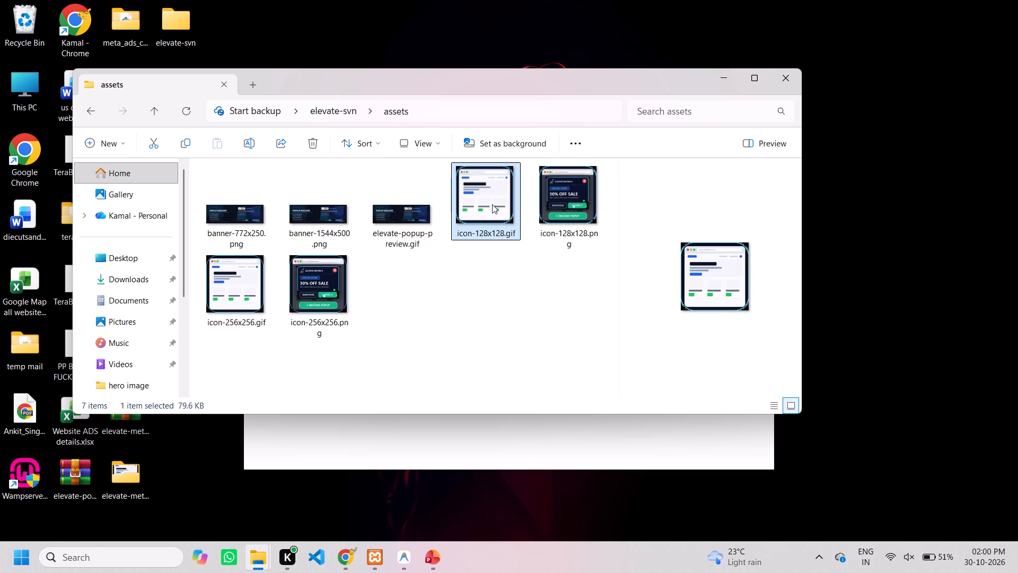
double_click(240, 293)
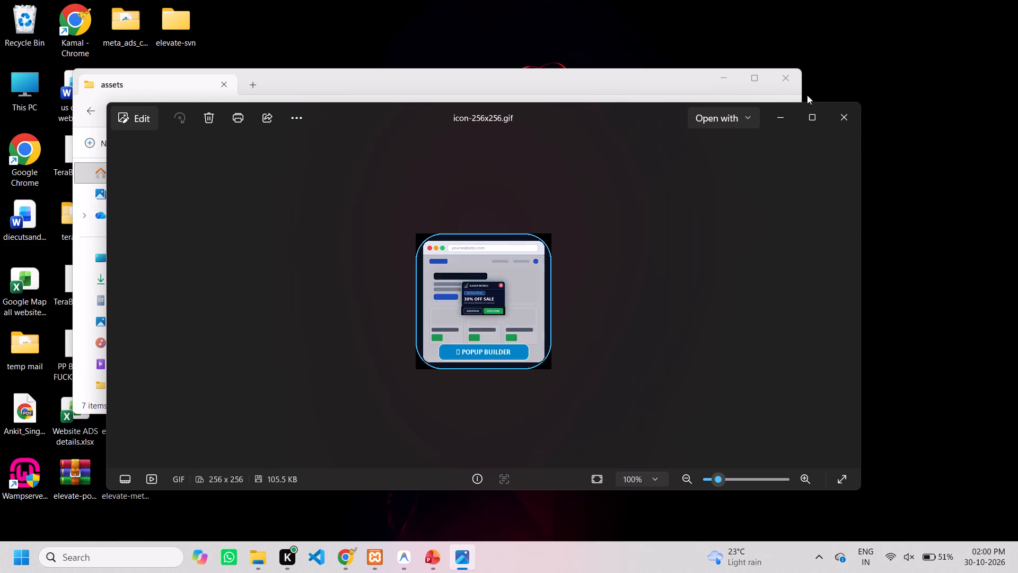
left_click(841, 116)
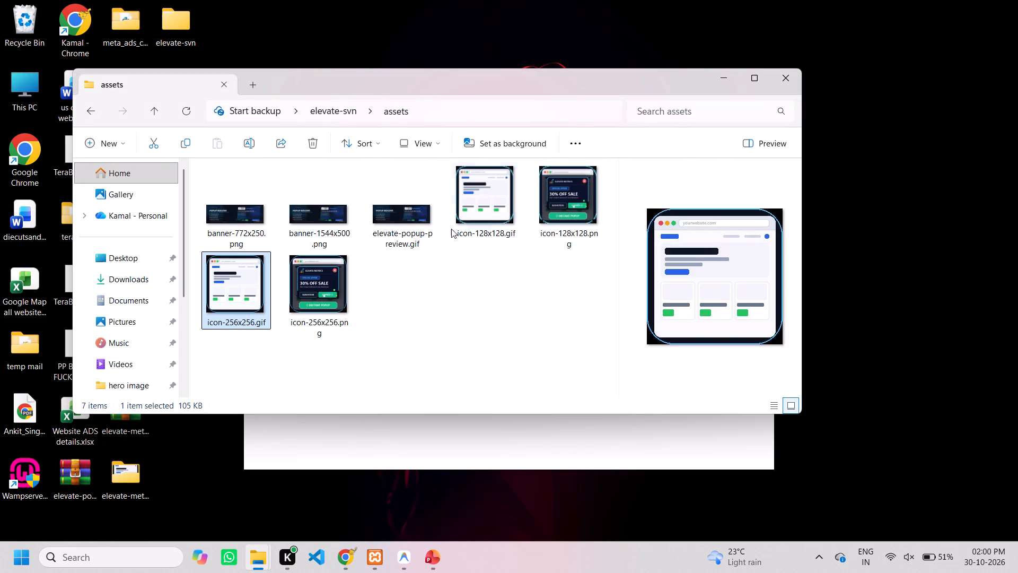
double_click(489, 208)
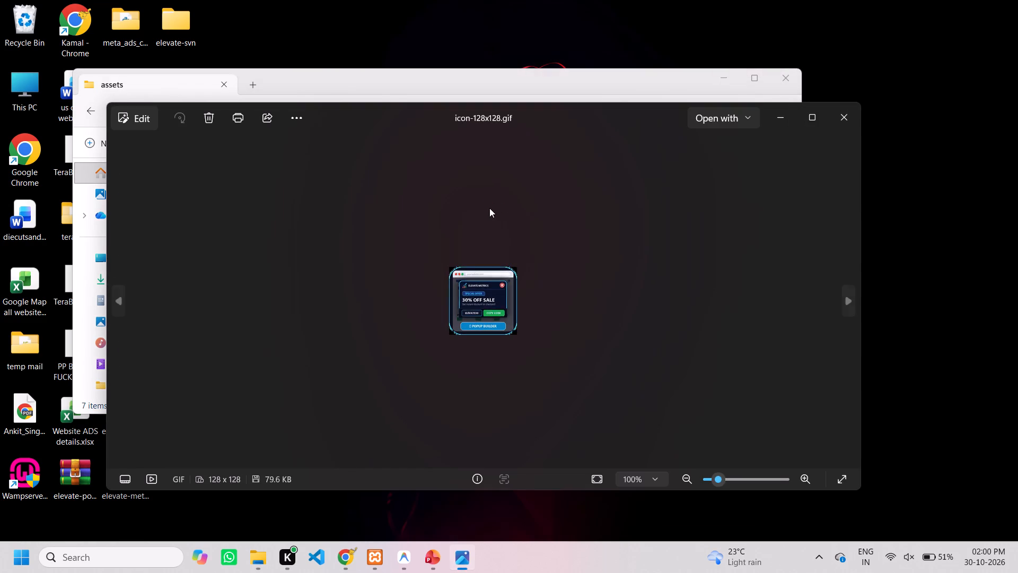
left_click(851, 116)
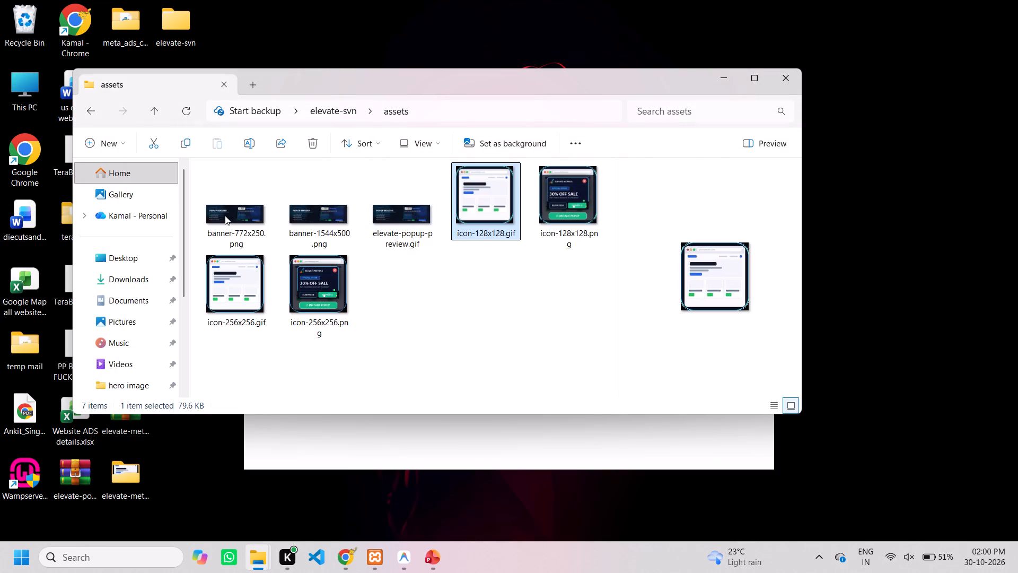
Preview the banner PNGs, elevate-popup-preview.gif, both icon GIFs and icon-128x128.png in the assets folder.
left_click(225, 215)
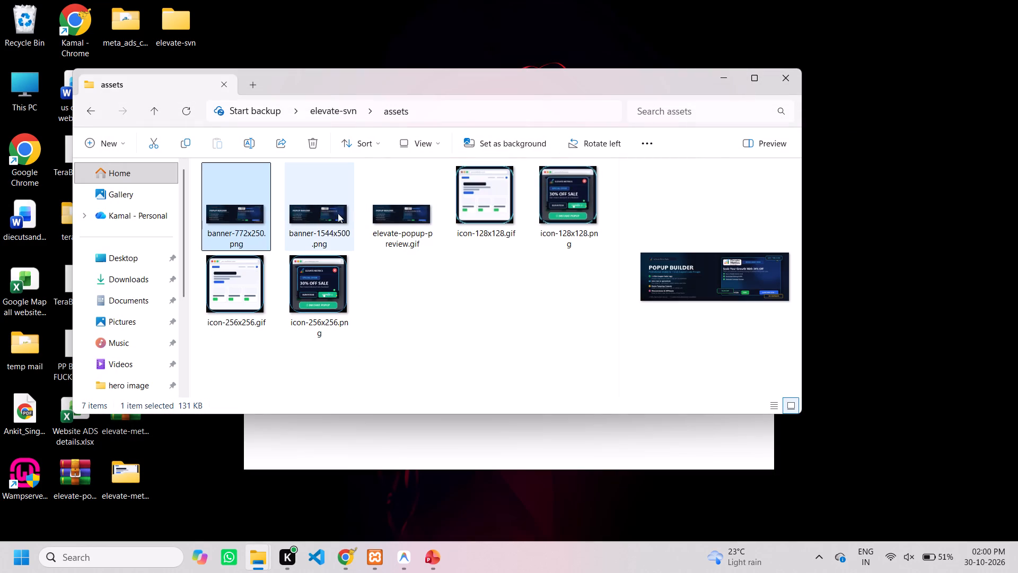
left_click(330, 213)
left_click(375, 217)
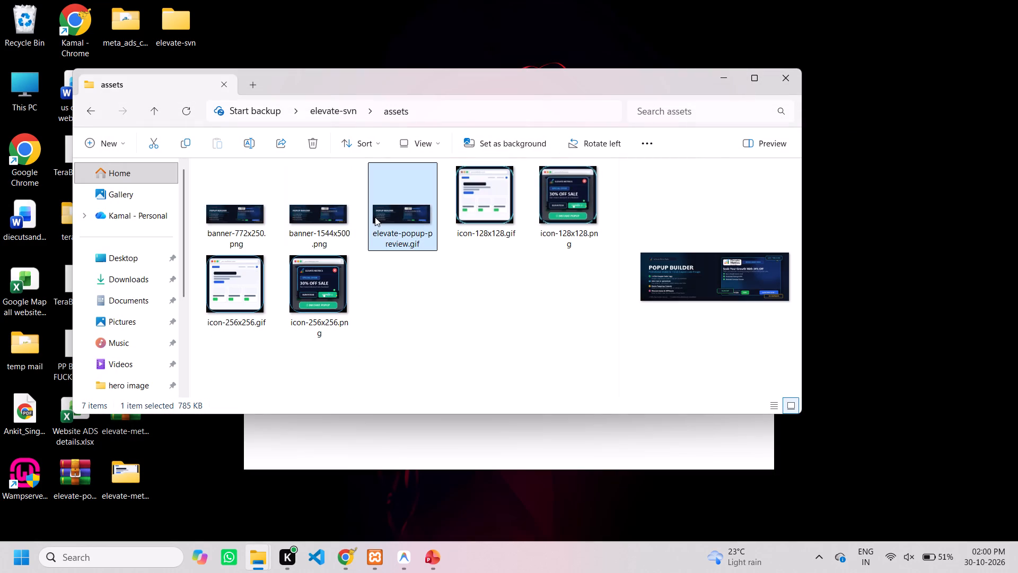
left_click(519, 198)
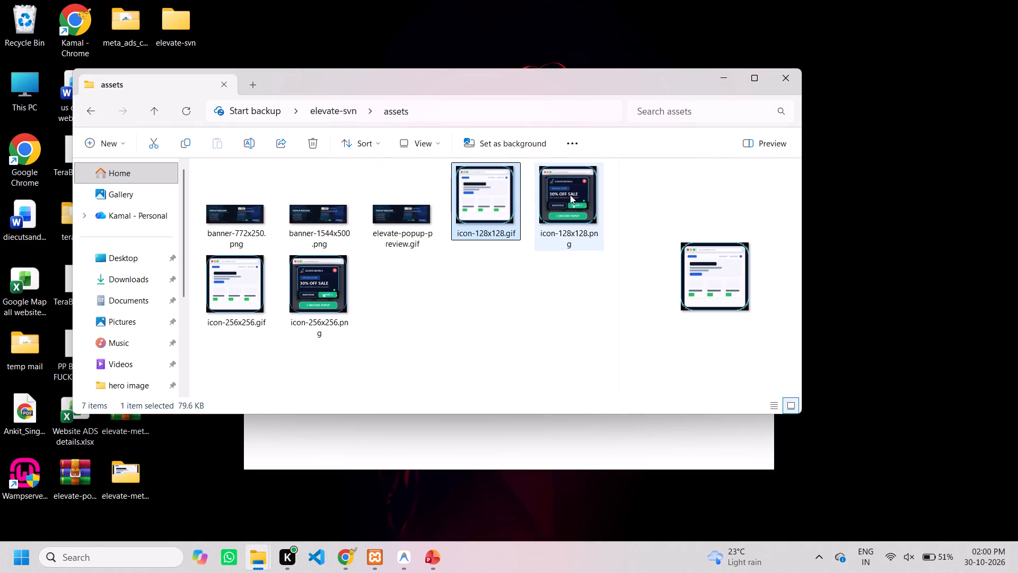
left_click(560, 206)
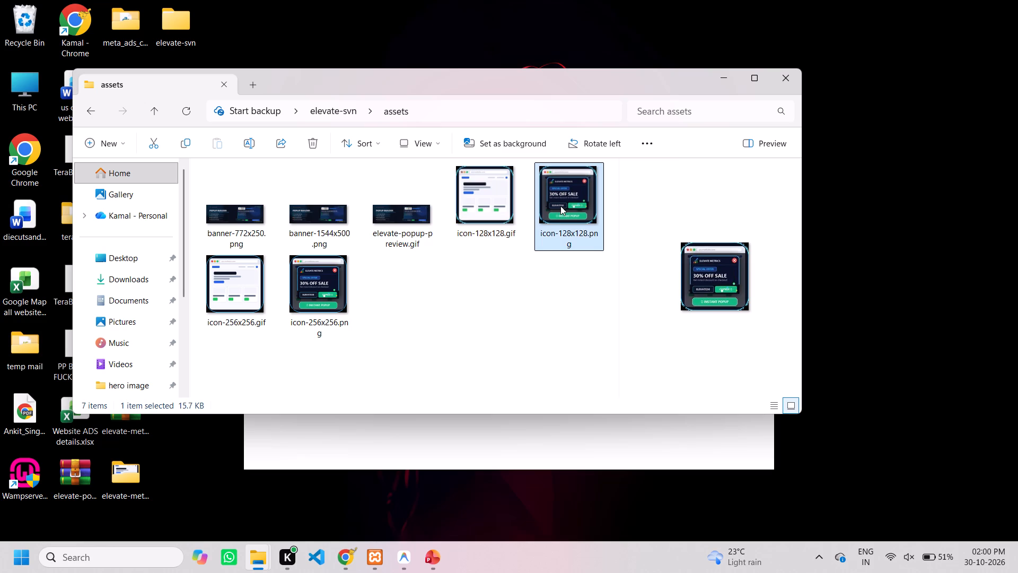
left_click(251, 294)
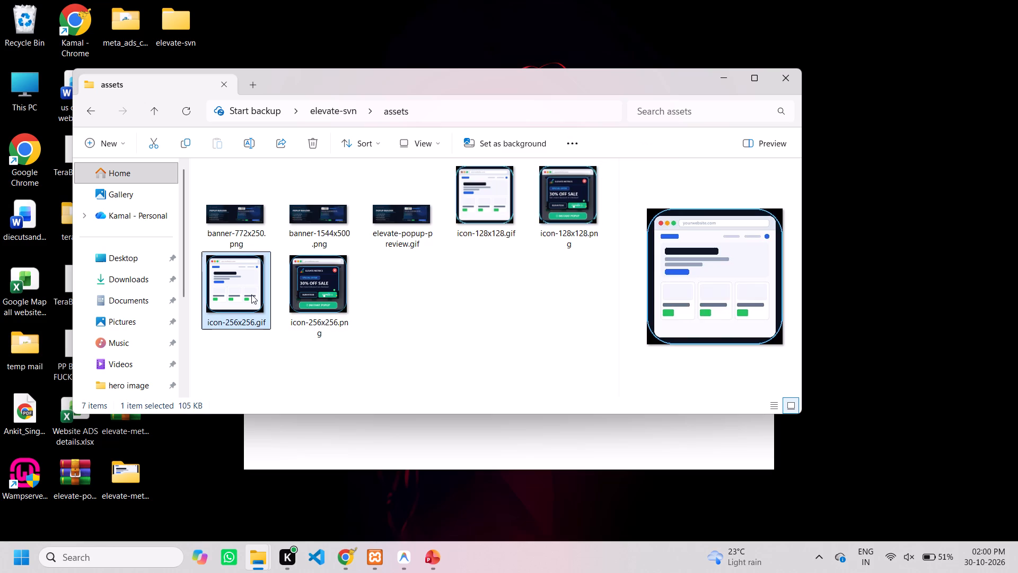
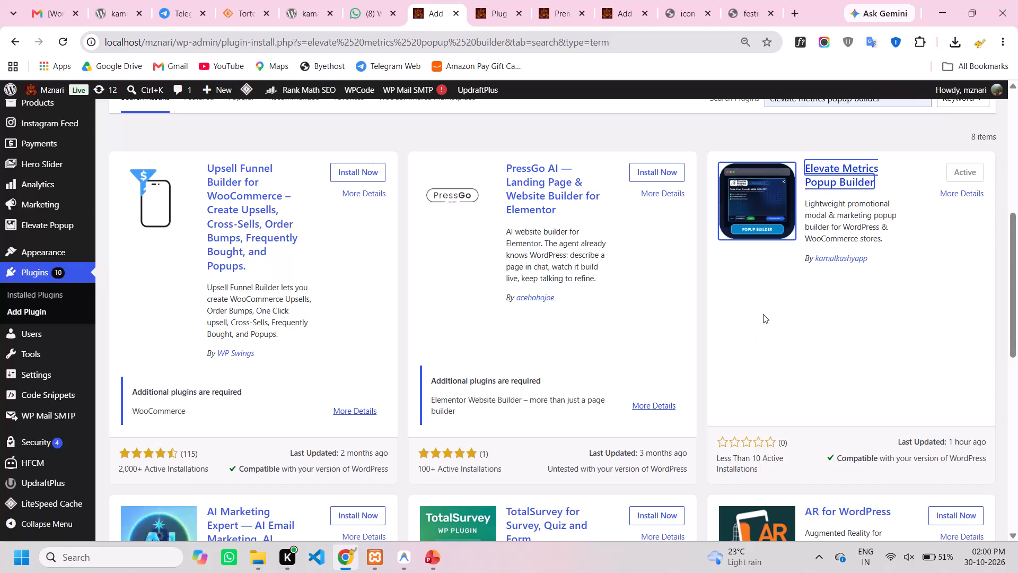
Shorten the local site's plugin search to "popup builder" and run it.
scroll(763, 314, "up", 5)
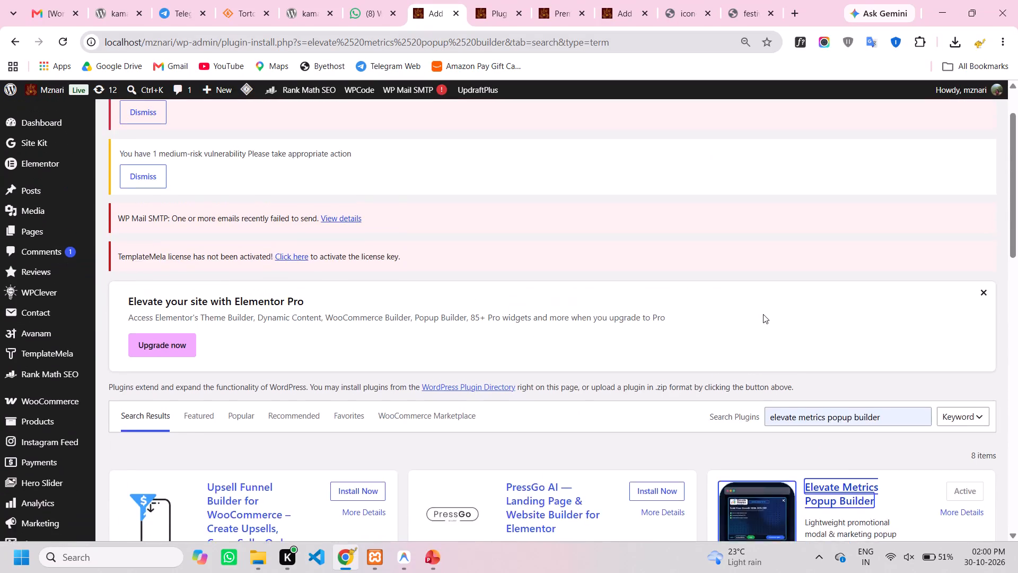
scroll(763, 314, "down", 2)
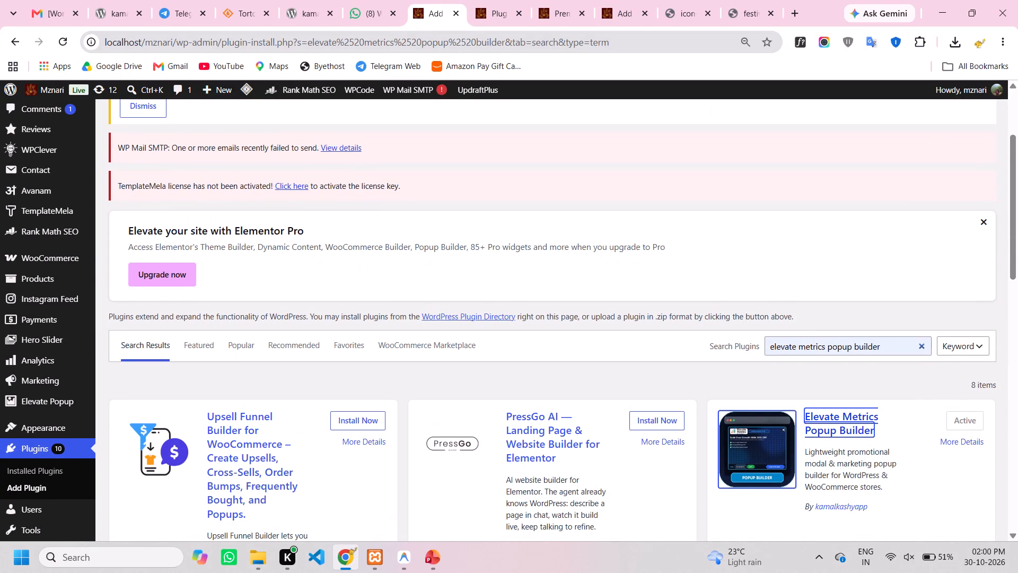
left_click_drag(830, 344, 715, 361)
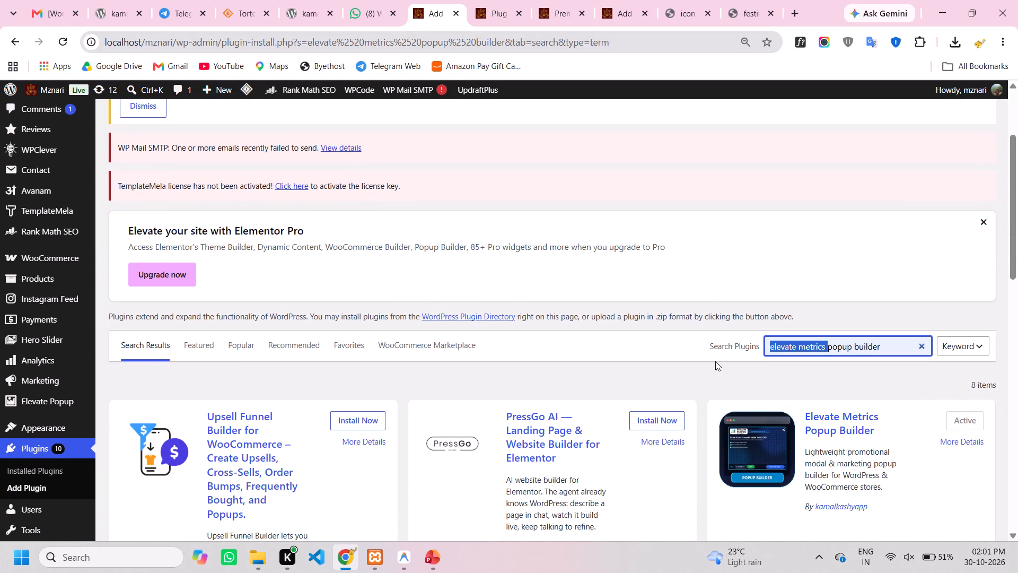
left_click_drag(715, 361, 707, 362)
key("BackSpace")
key("Return")
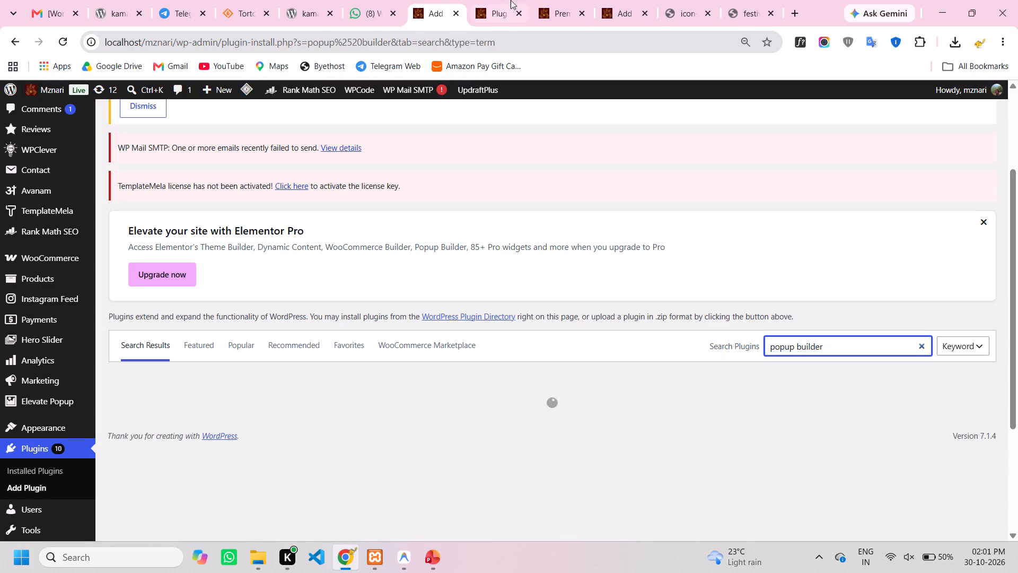
Open the Contribution section of the WordPress.org profile and review its time commitment, pledges and contributor teams settings.
left_click(285, 8)
left_click(414, 343)
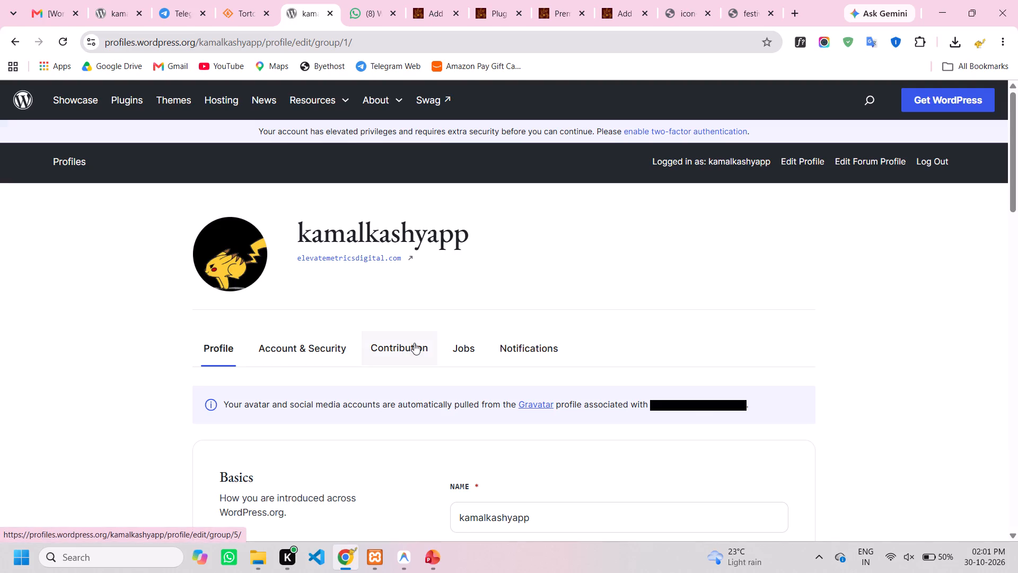
scroll(414, 343, "down", 8)
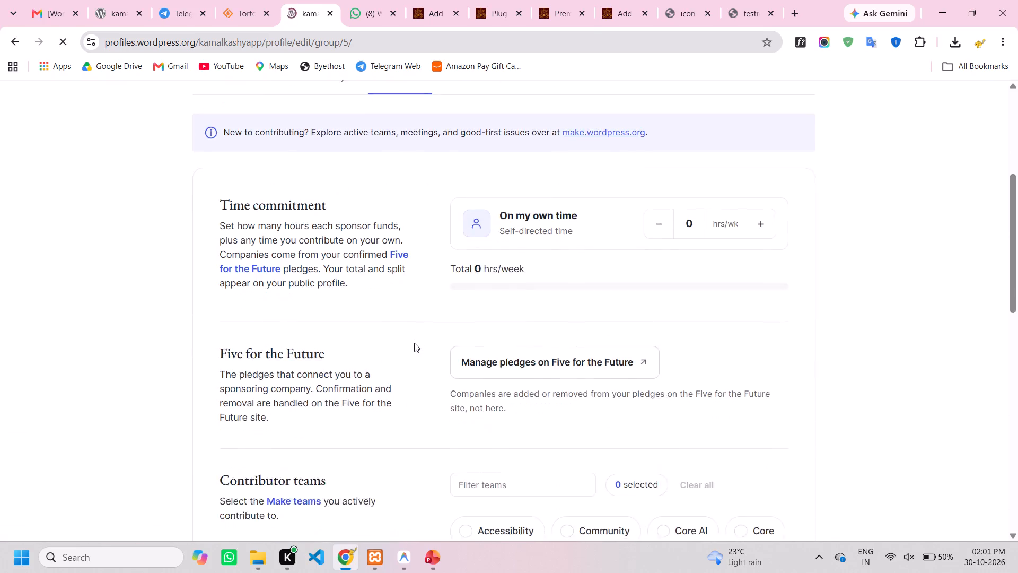
scroll(414, 343, "down", 3)
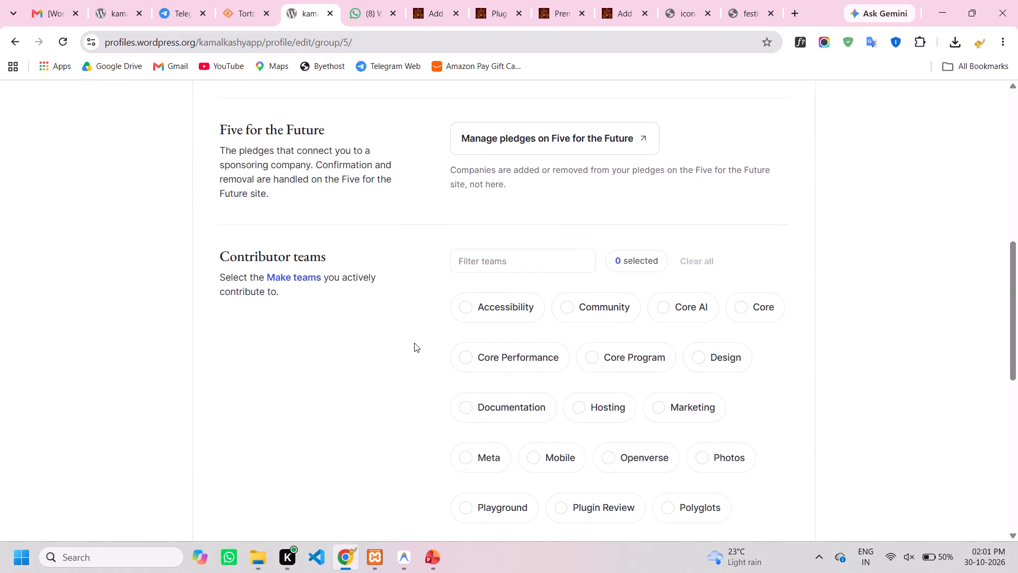
scroll(414, 343, "up", 4)
scroll(414, 343, "down", 2)
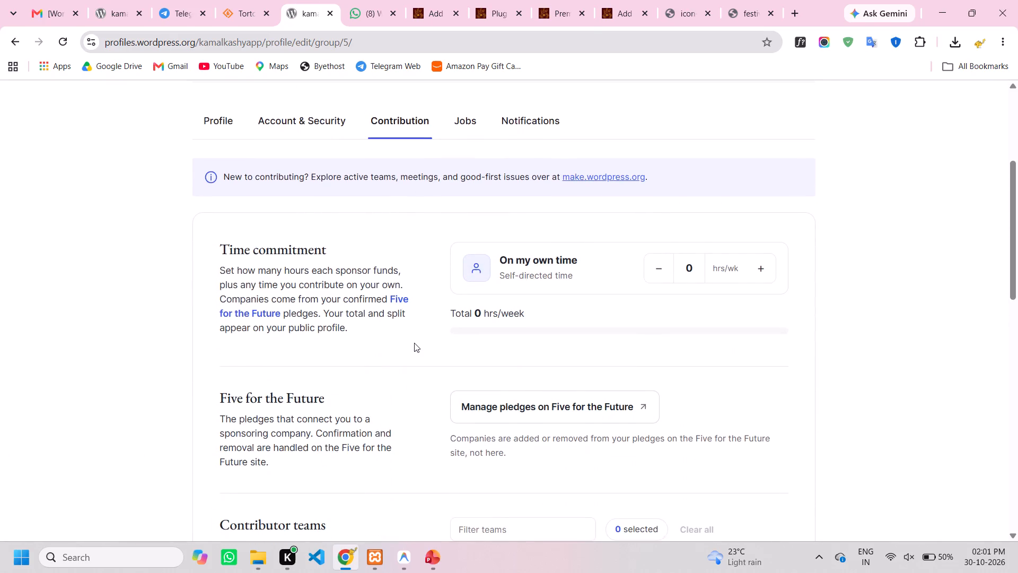
scroll(414, 343, "up", 1)
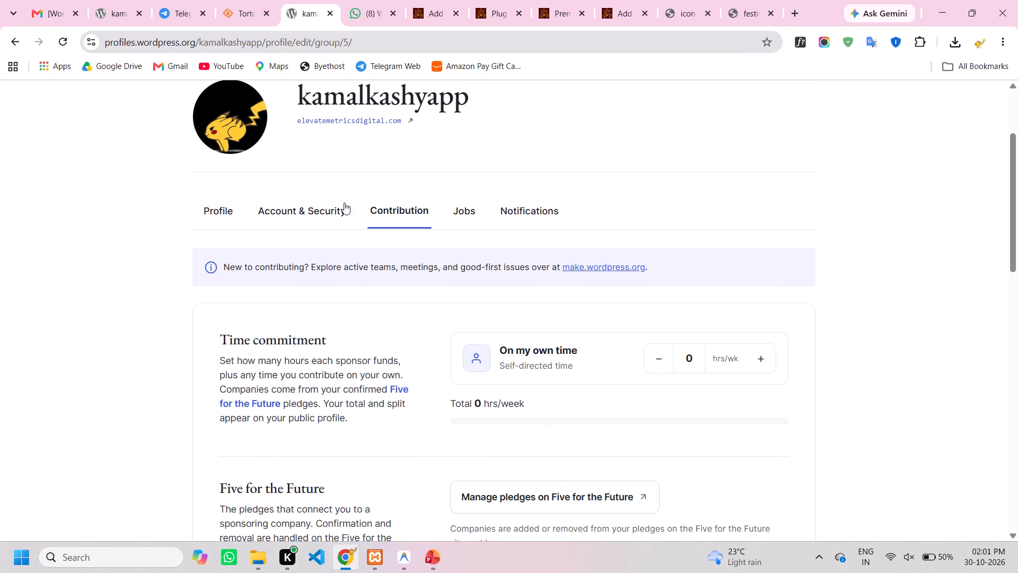
scroll(424, 362, "down", 5)
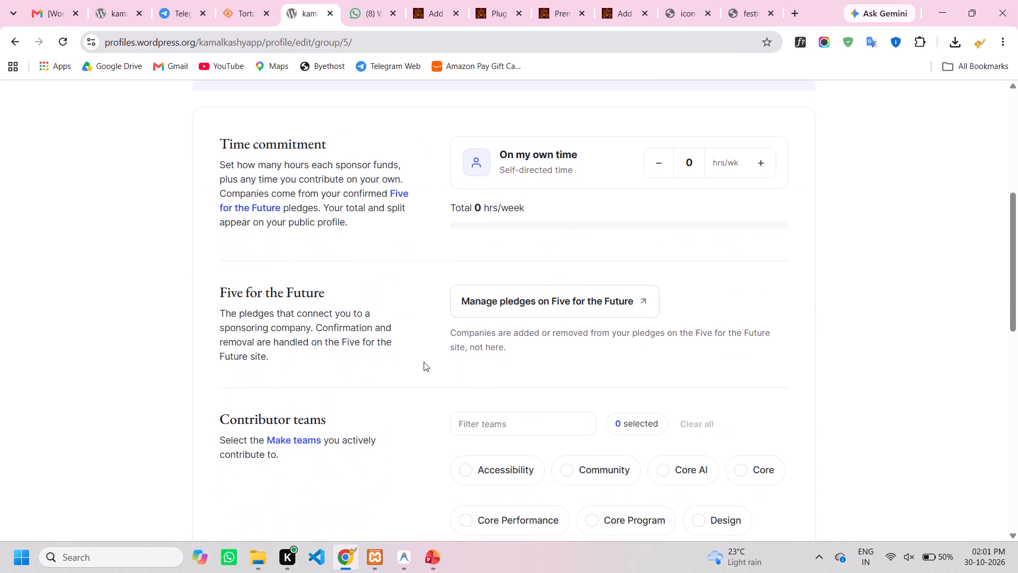
scroll(424, 362, "down", 6)
scroll(424, 362, "up", 4)
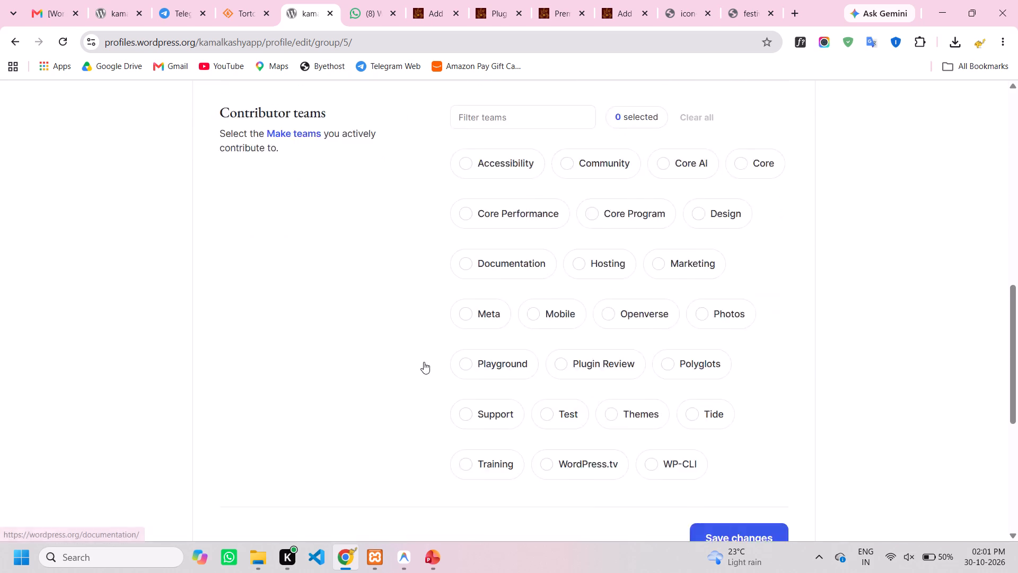
scroll(424, 362, "up", 1)
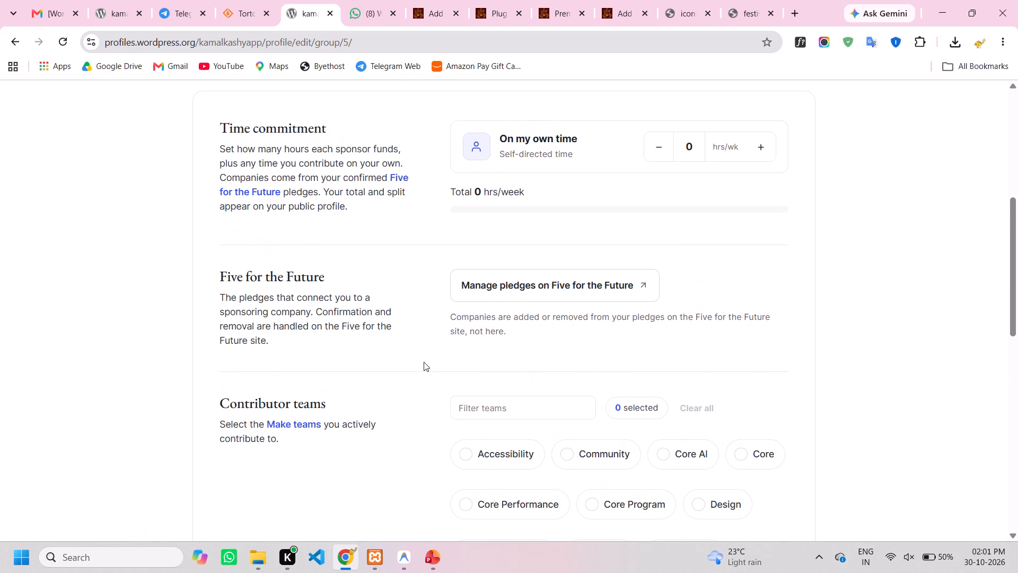
scroll(424, 362, "up", 2)
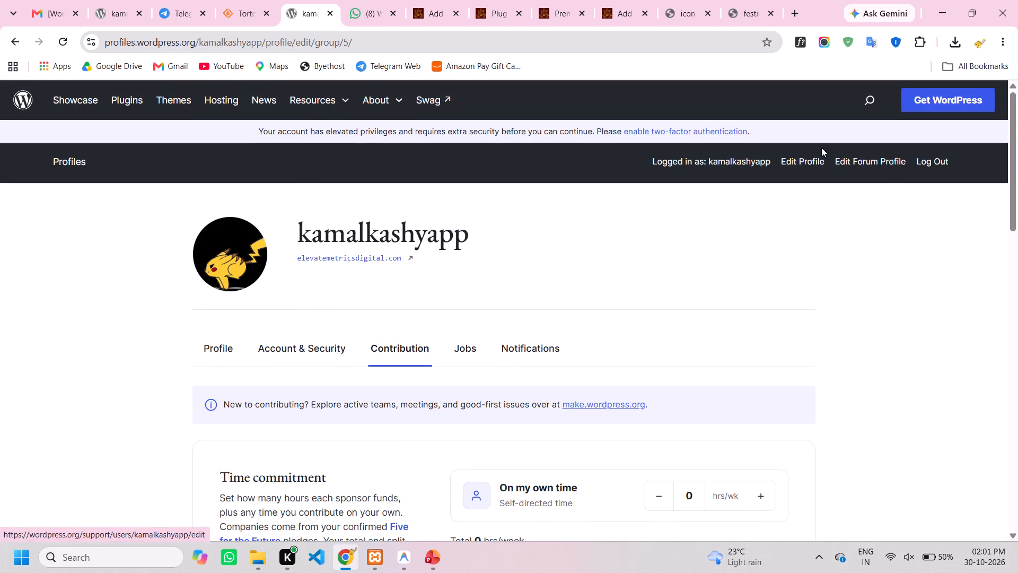
Search the WordPress.org plugin directory for "elevate metrics popup builder" and locate the Elevate Metrics Popup Builder listing.
left_click(116, 95)
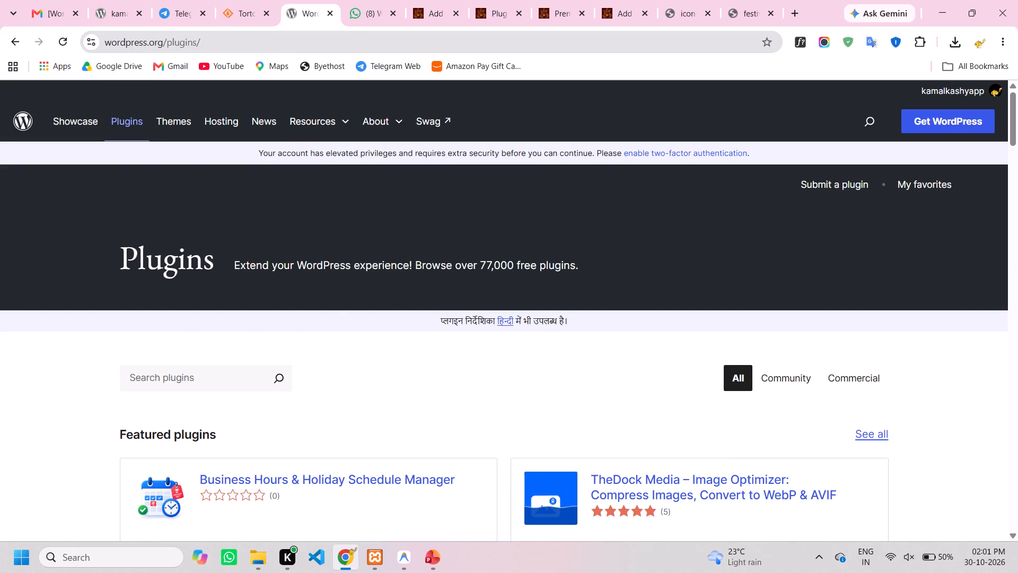
left_click(215, 371)
type("el")
left_click(223, 412)
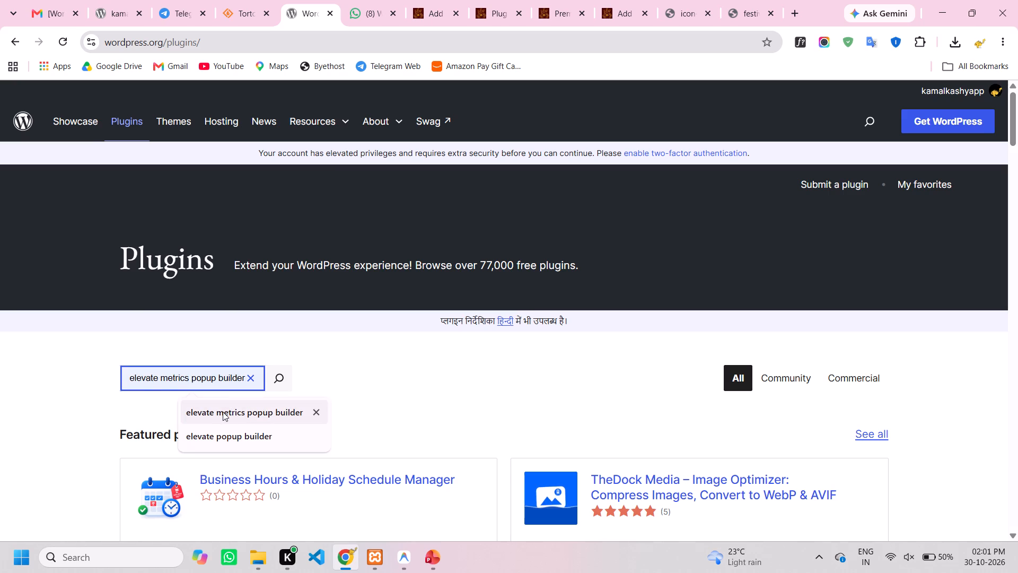
key("Return")
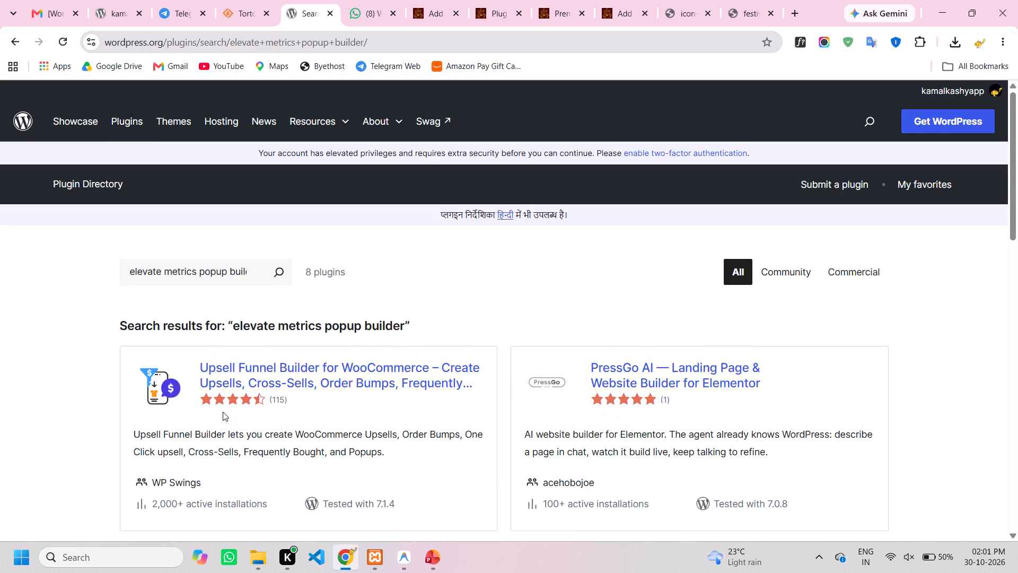
scroll(223, 412, "down", 6)
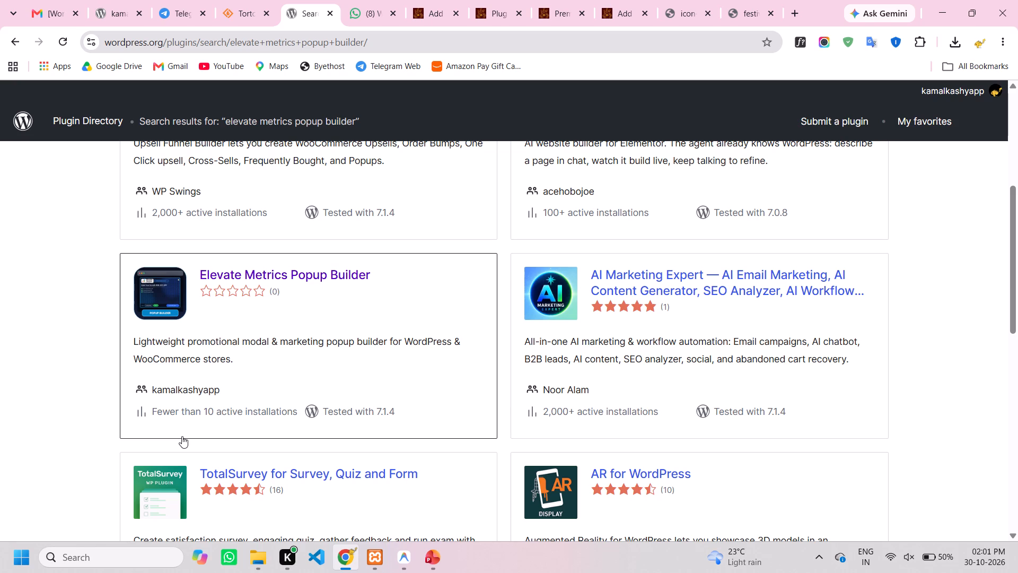
Open the Elevate Metrics Popup Builder listing and examine its description, Reviews, Installation and Development sections.
left_click(261, 290)
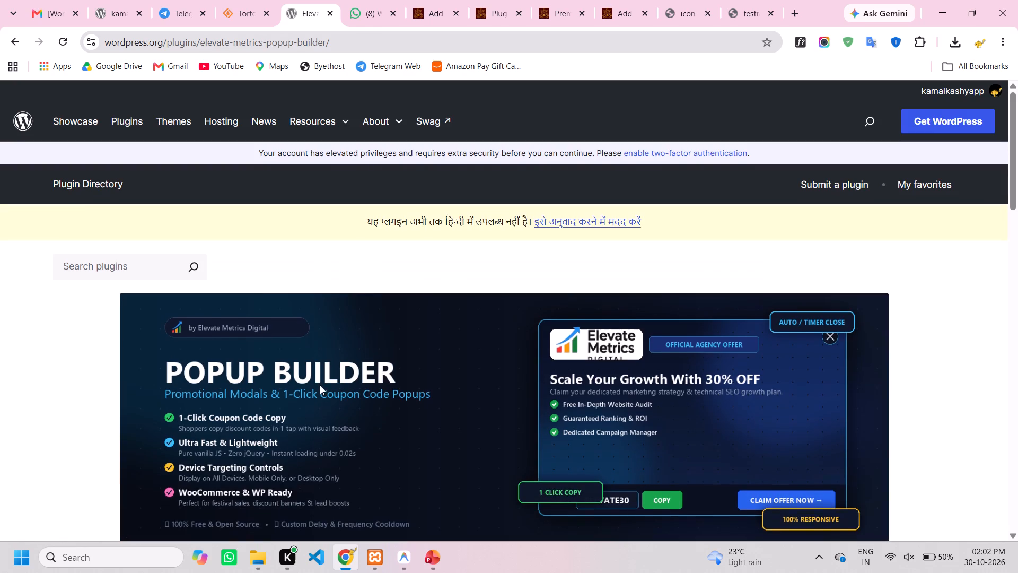
scroll(320, 385, "down", 4)
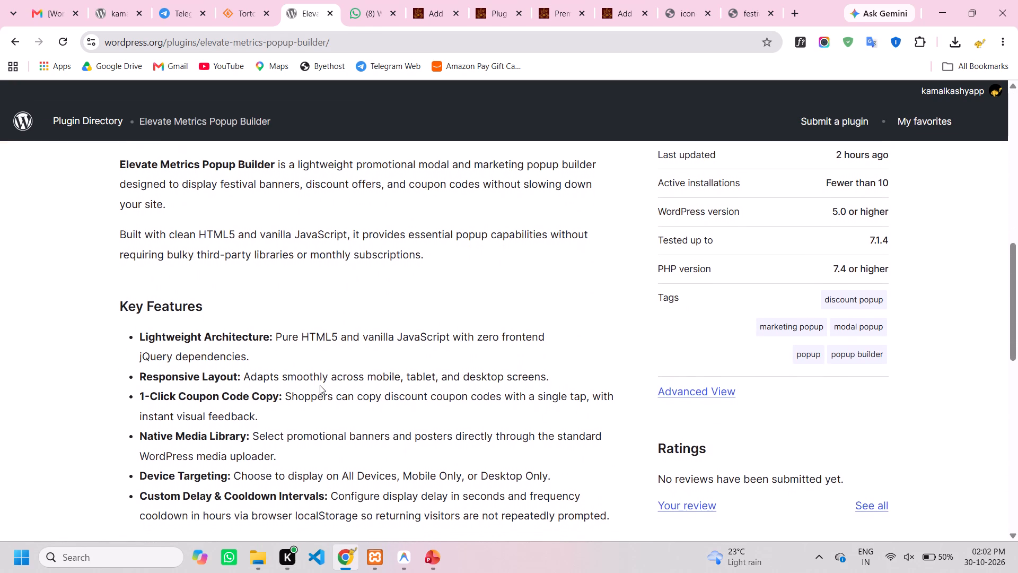
scroll(320, 385, "down", 7)
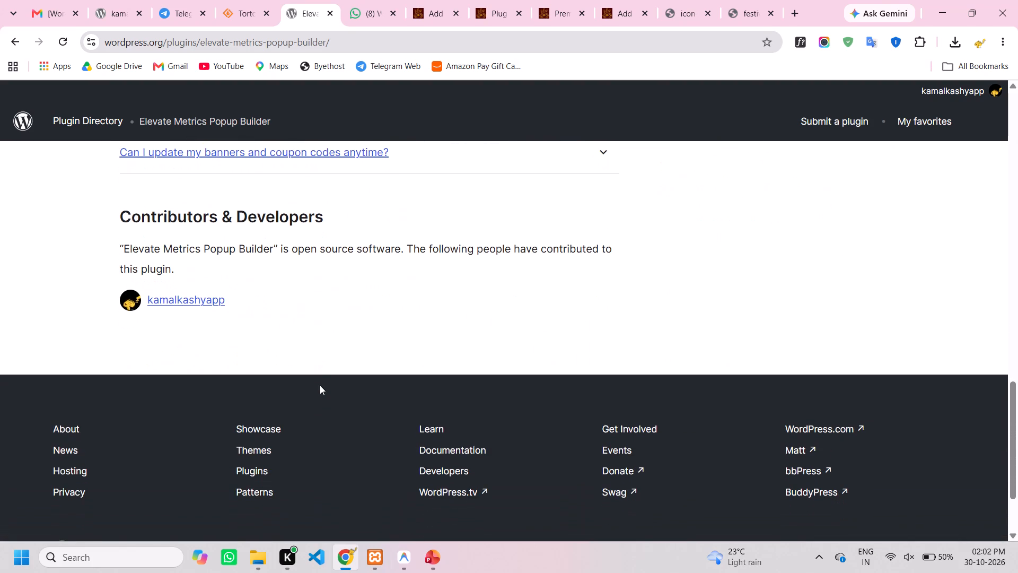
scroll(320, 385, "up", 6)
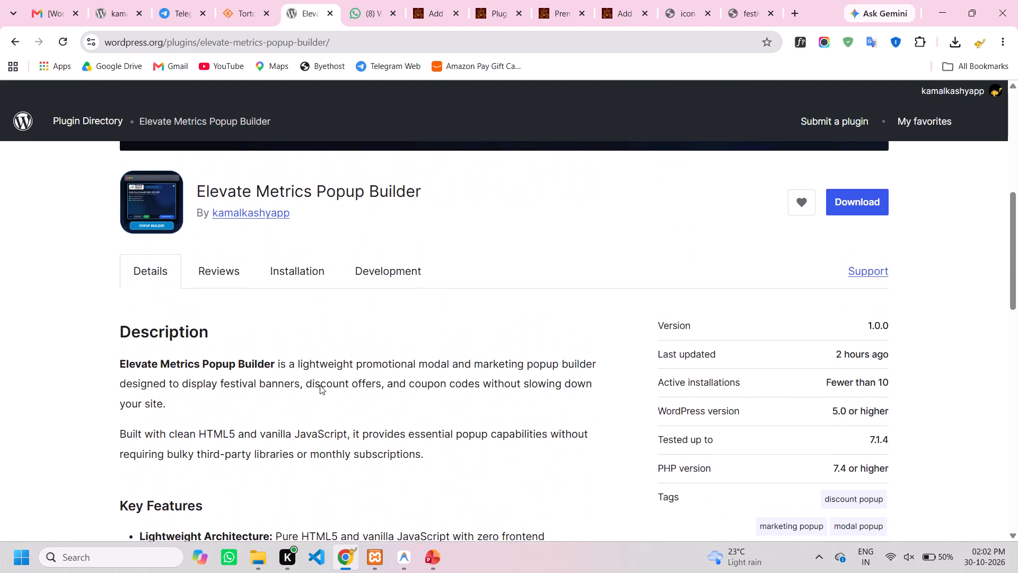
left_click(224, 281)
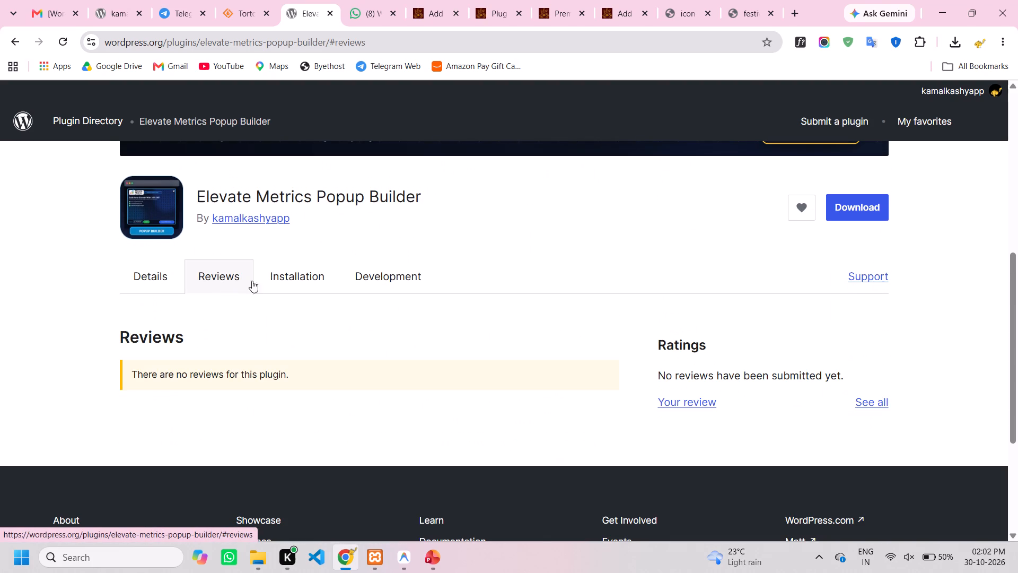
left_click(287, 281)
left_click(410, 283)
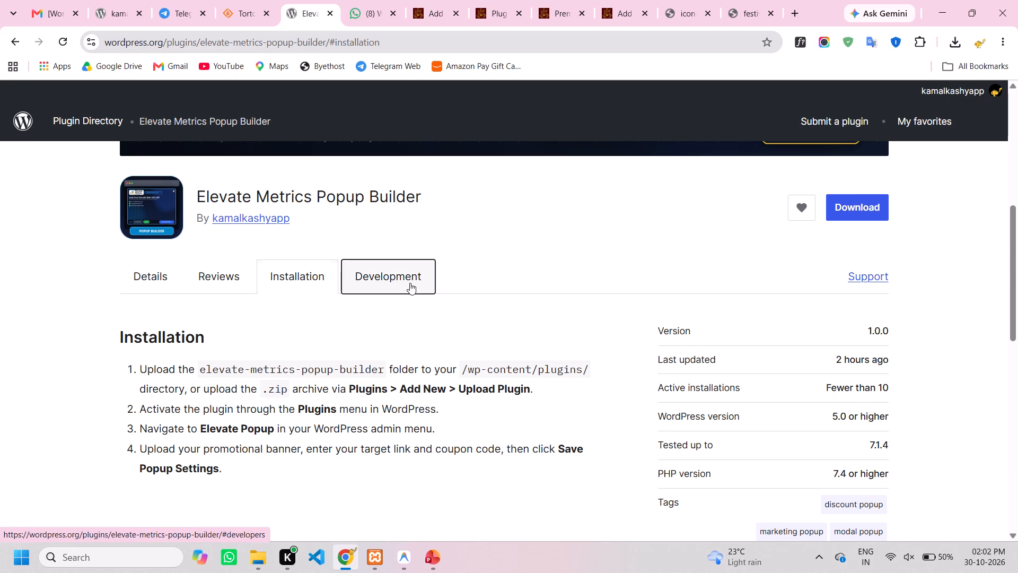
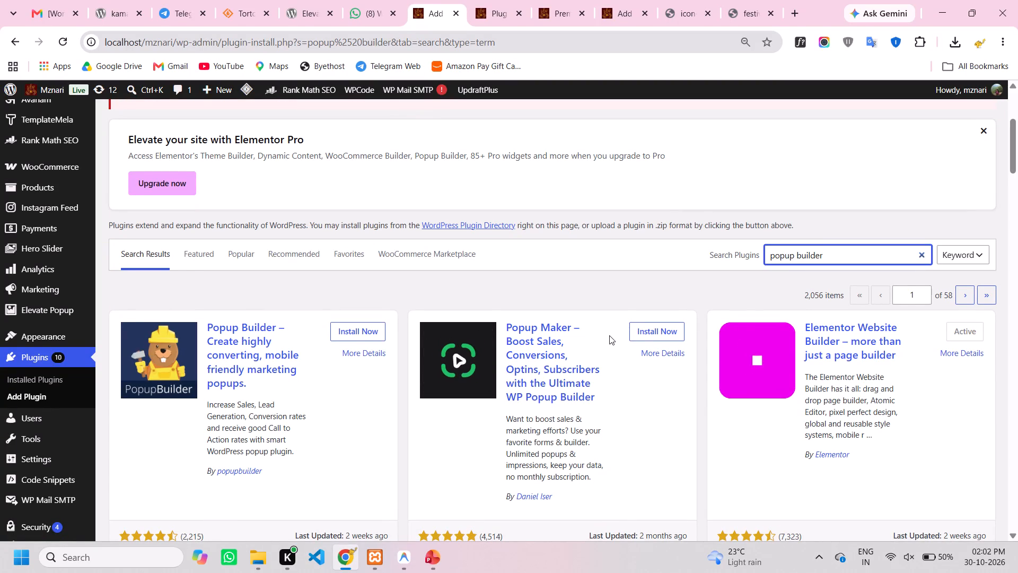
Look through the local site's "popup builder" plugin search results for the Elevate Metrics Popup Builder listing.
scroll(609, 335, "down", 1)
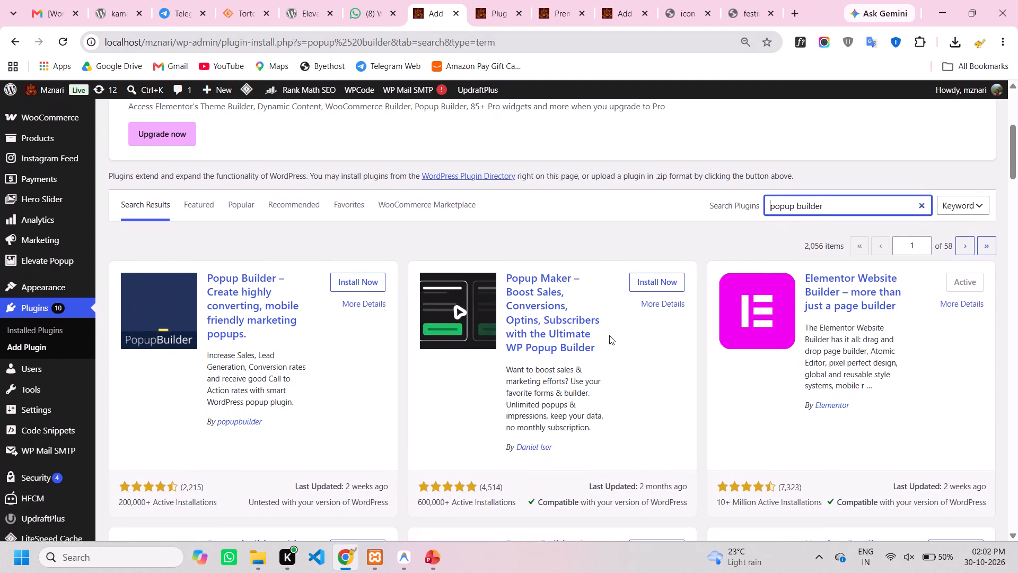
scroll(609, 335, "down", 2)
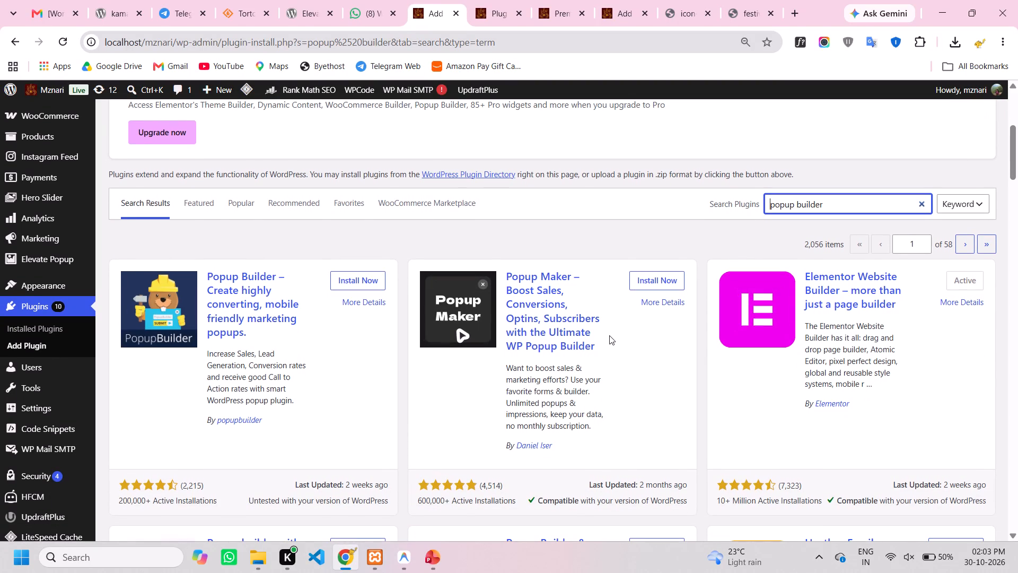
scroll(609, 335, "down", 1)
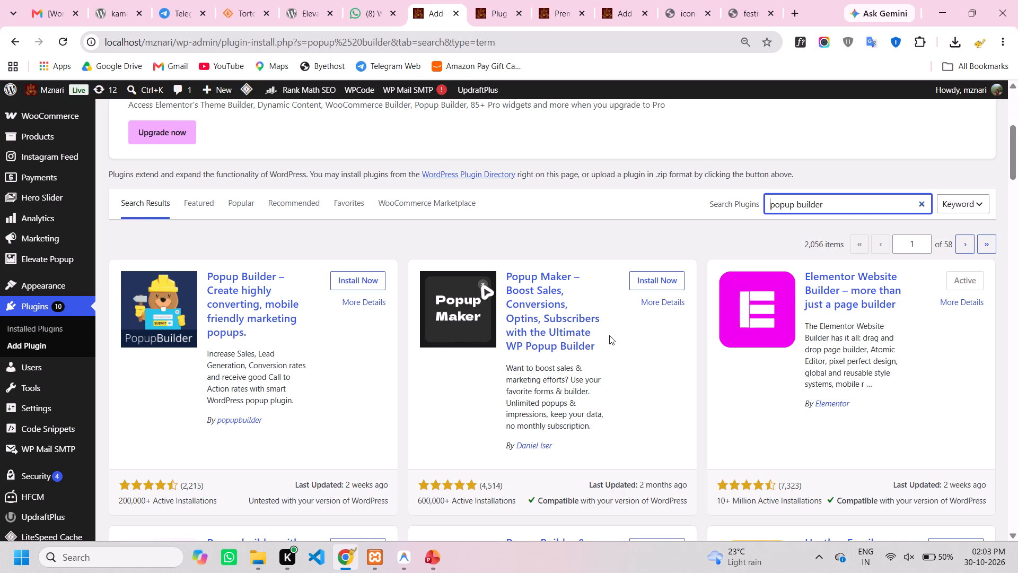
Look through the first page of "popup builder" results on the local site for the Elevate Metrics Popup Builder listing.
scroll(609, 335, "down", 2)
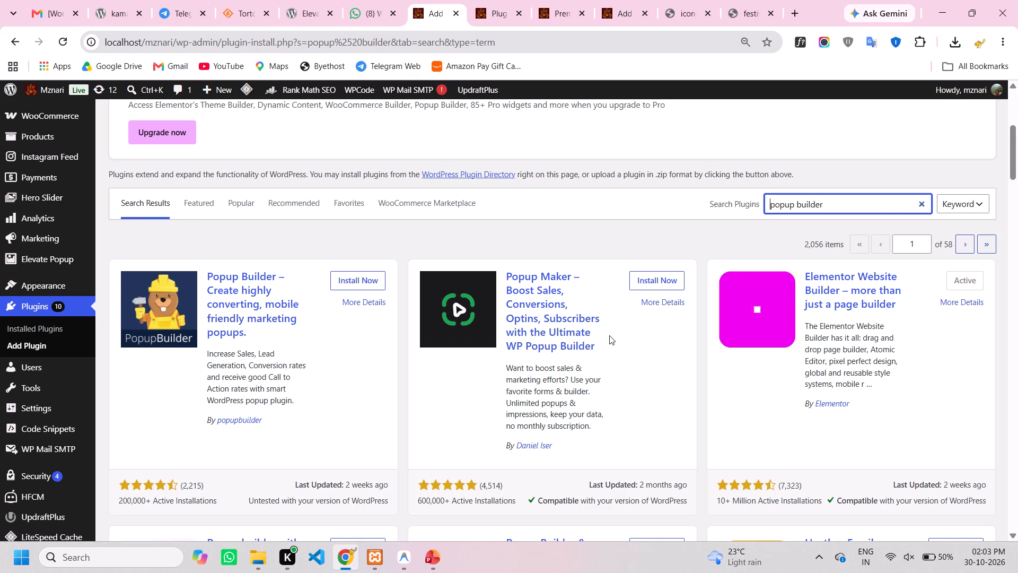
scroll(609, 335, "down", 1)
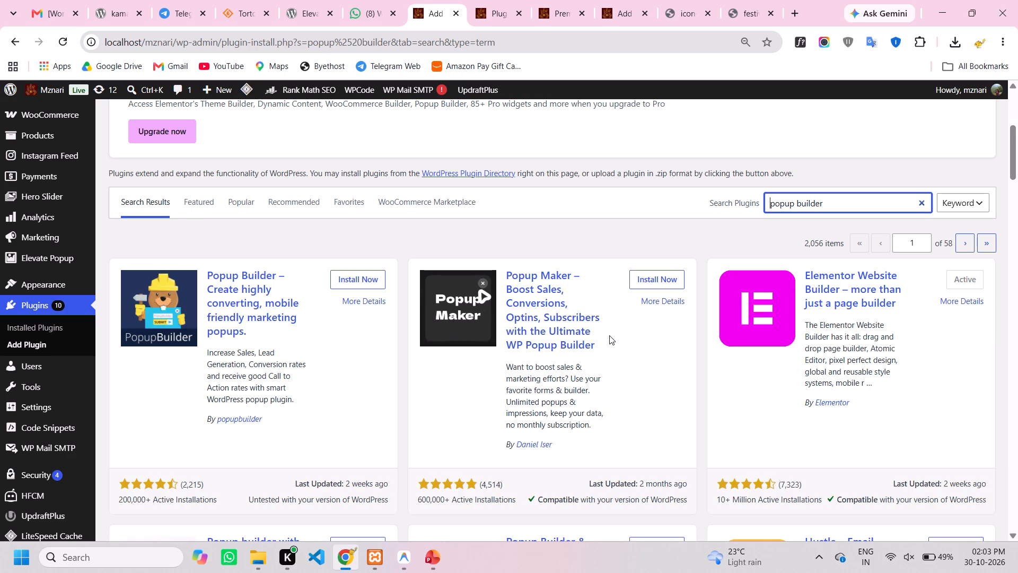
scroll(609, 335, "down", 4)
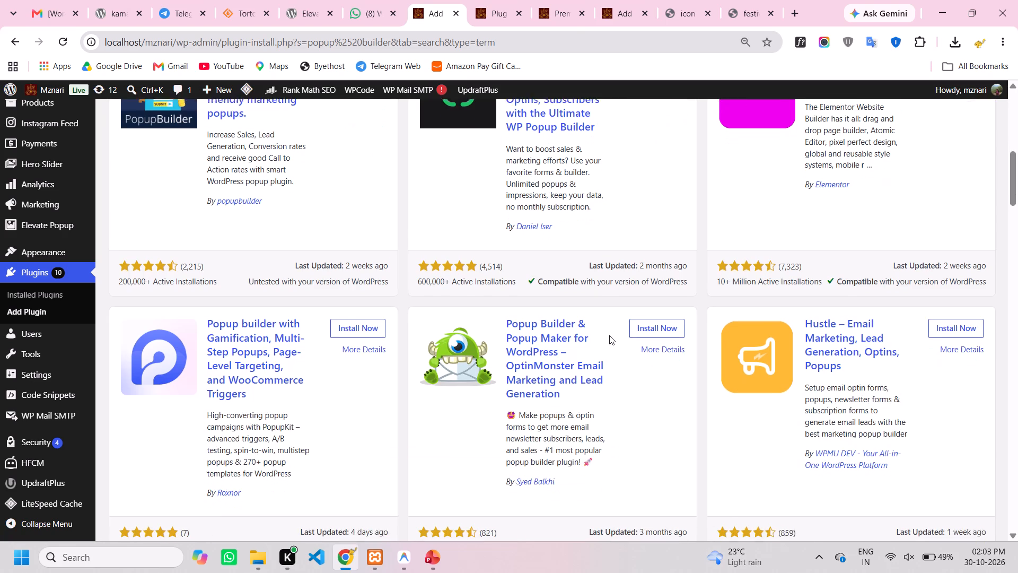
scroll(609, 335, "down", 1)
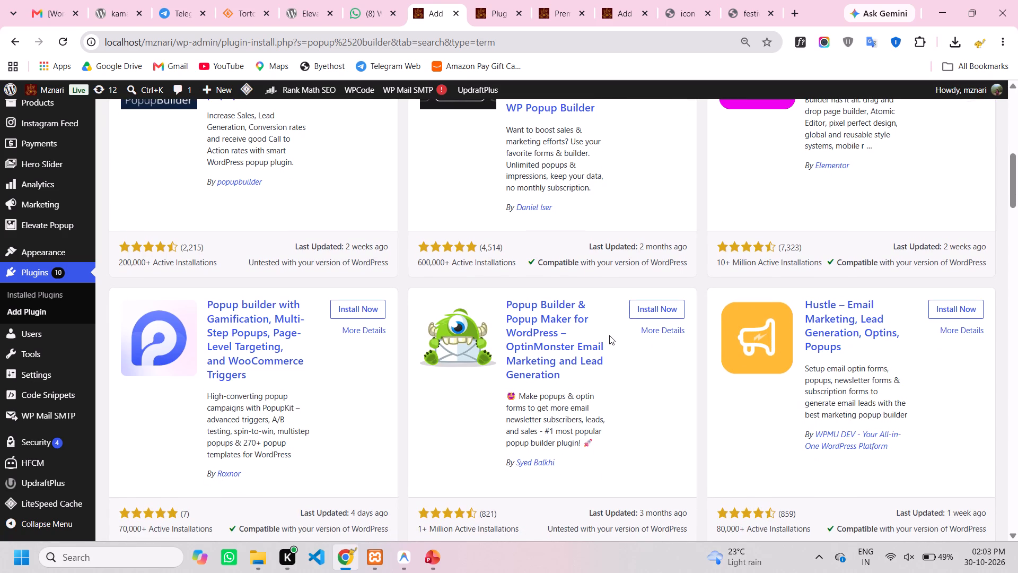
scroll(609, 335, "down", 1)
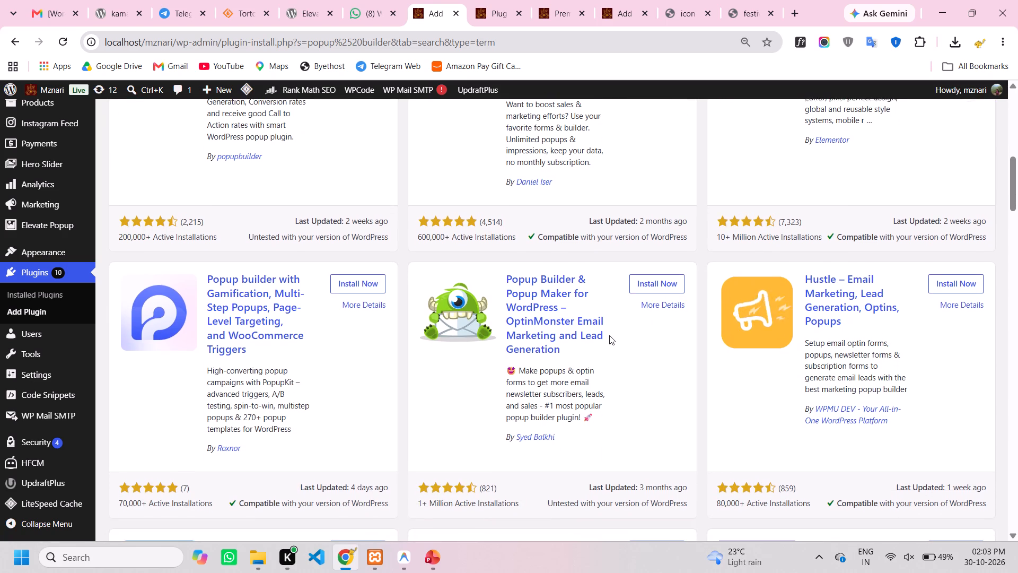
scroll(609, 335, "down", 4)
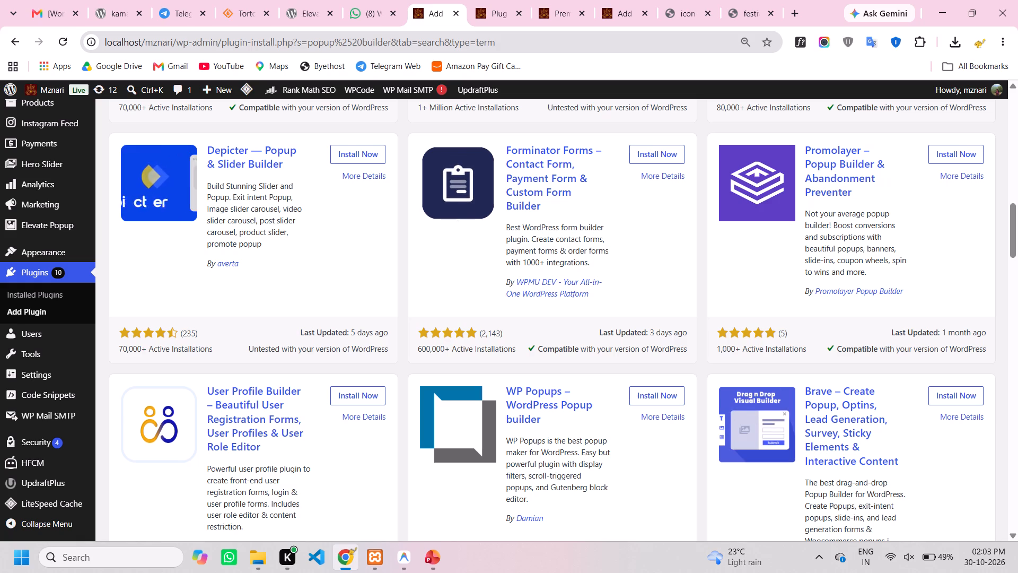
scroll(609, 335, "down", 9)
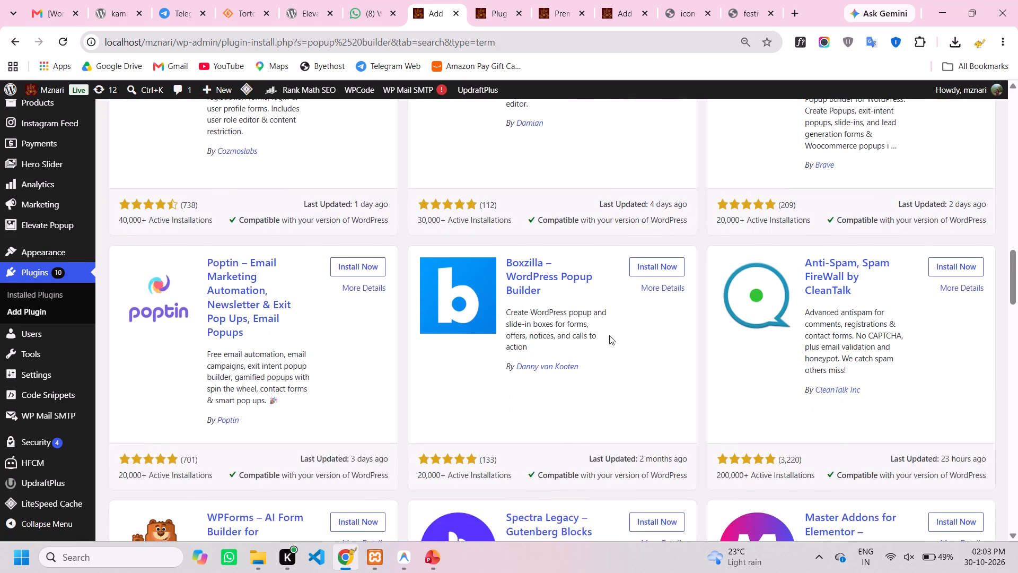
scroll(609, 335, "down", 5)
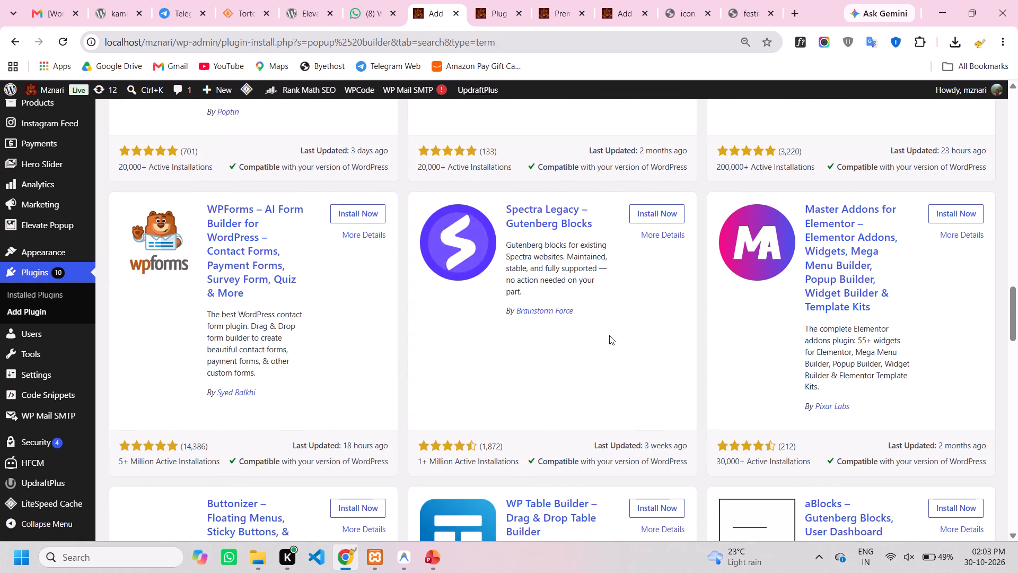
scroll(609, 335, "down", 5)
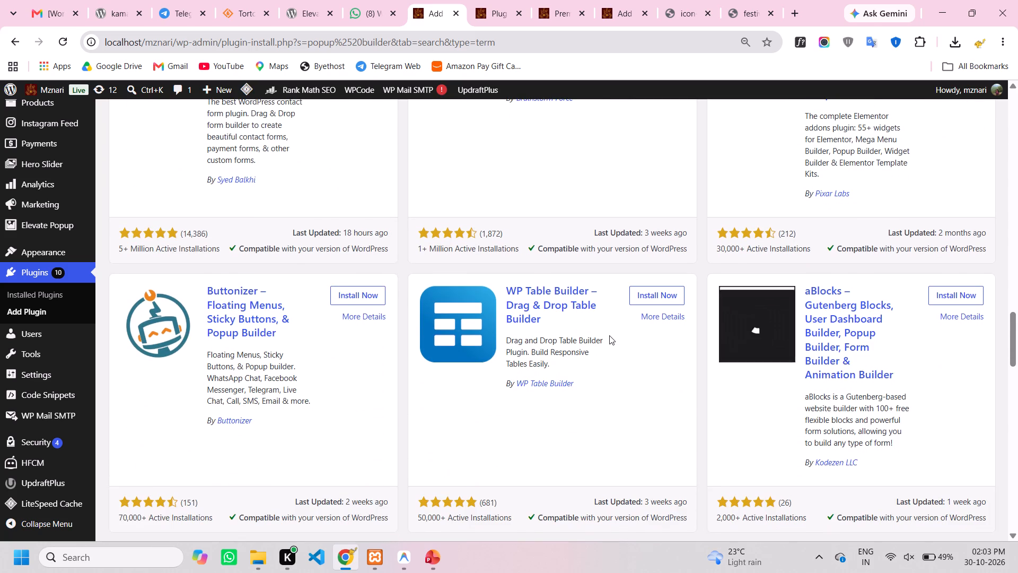
scroll(609, 335, "down", 9)
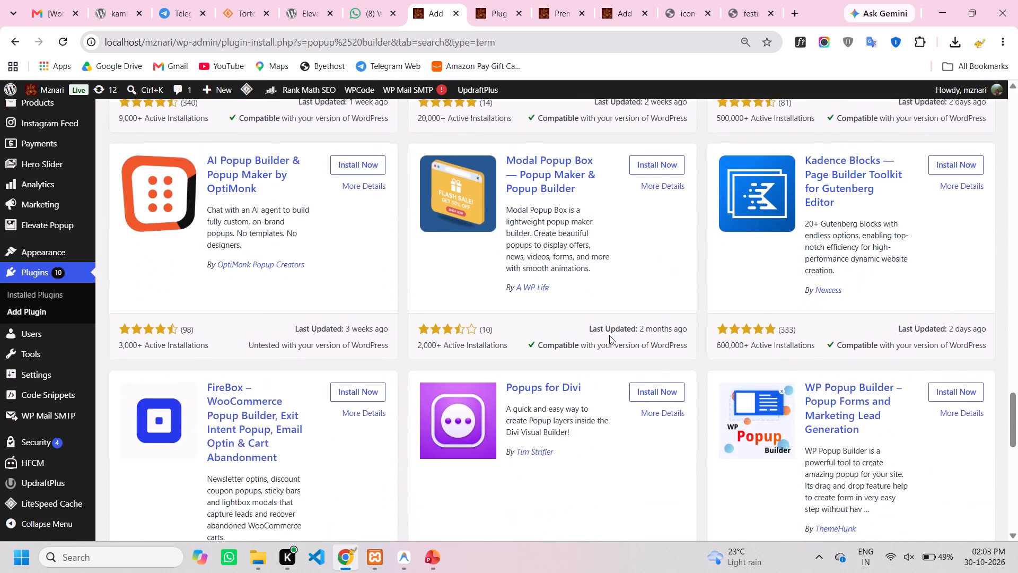
scroll(609, 335, "down", 11)
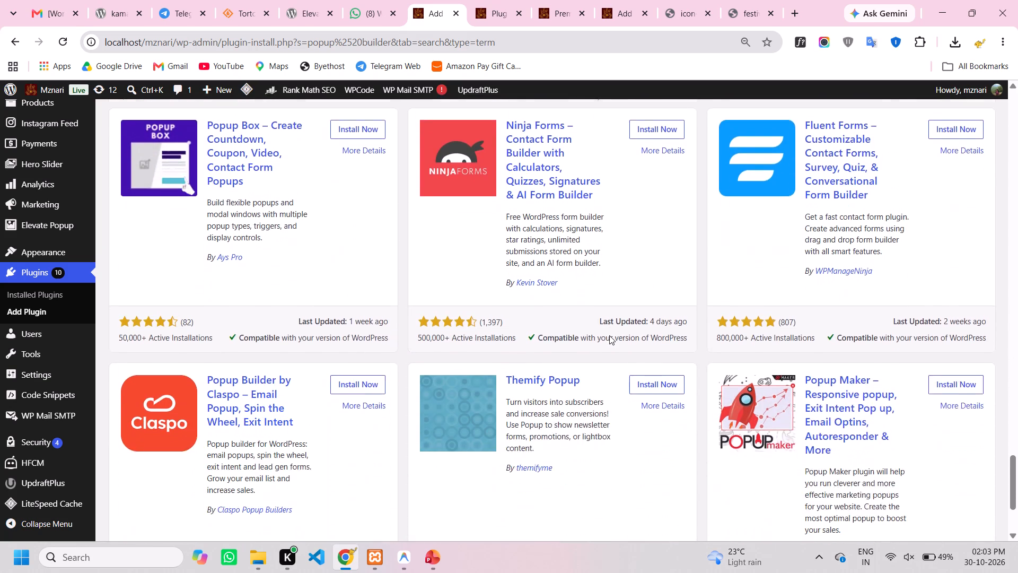
scroll(609, 335, "down", 1)
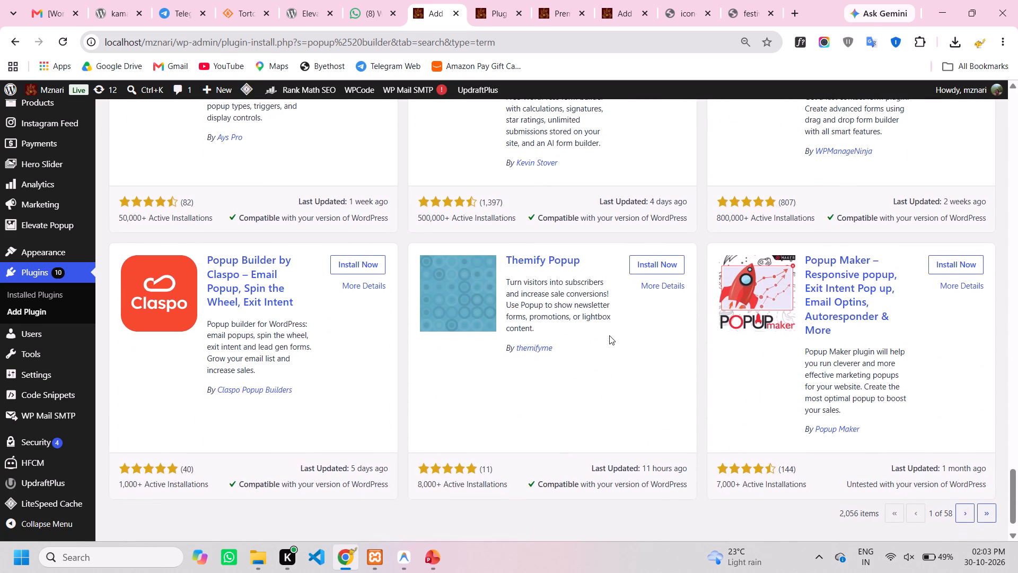
scroll(609, 335, "down", 1)
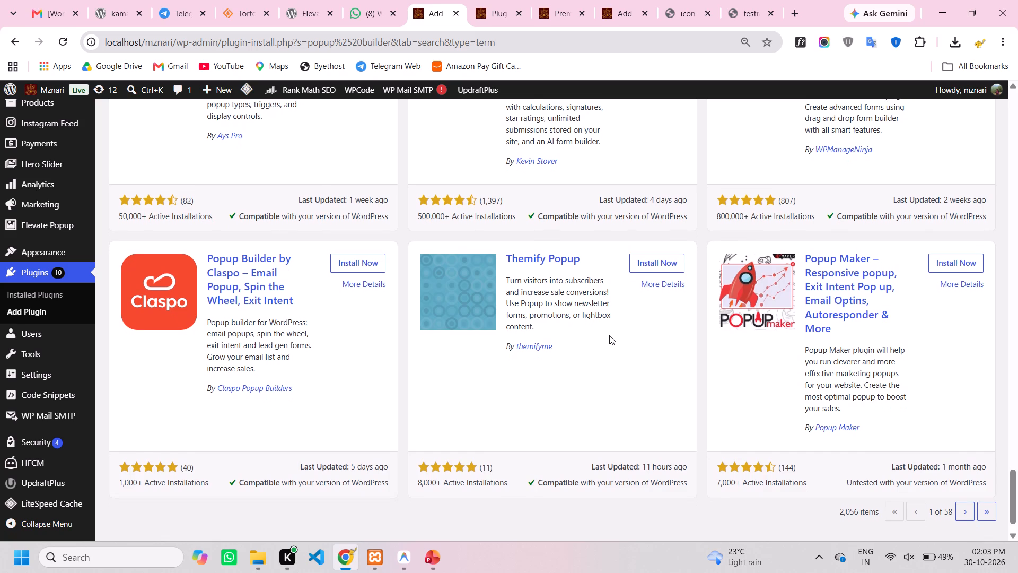
scroll(609, 335, "down", 4)
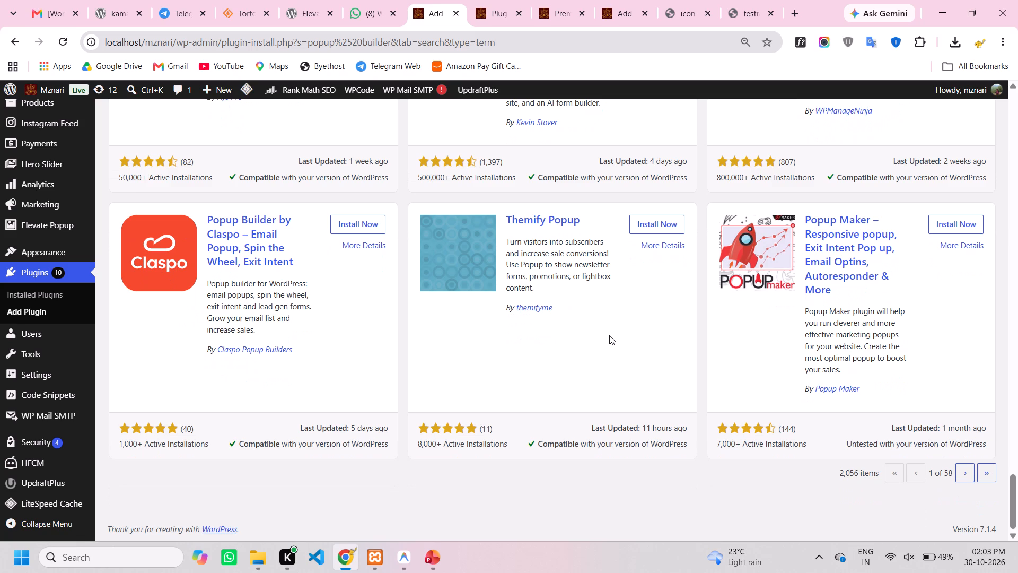
Change the local site's plugin search to "elevate popup builder" and run it.
scroll(609, 335, "up", 15)
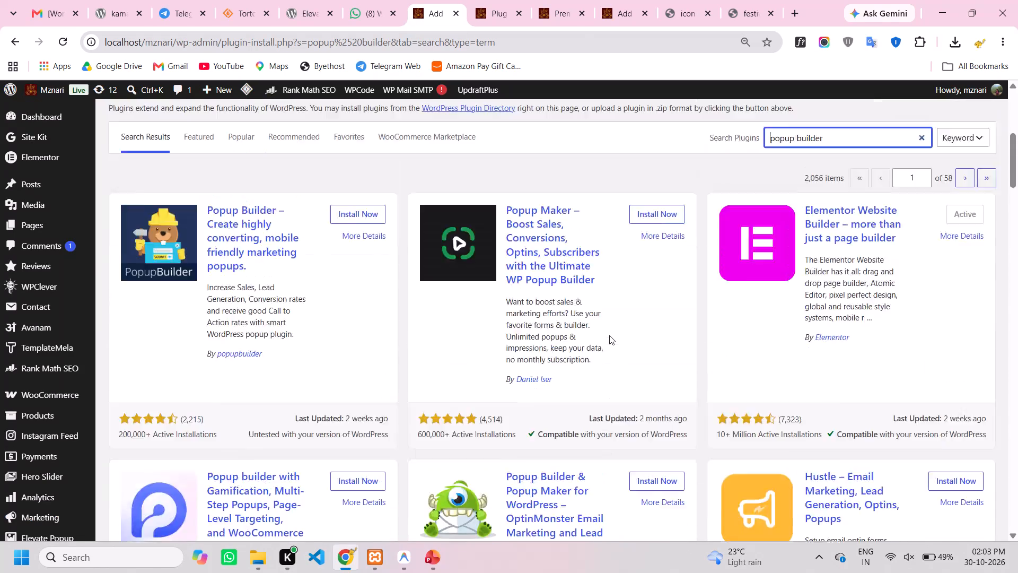
scroll(609, 335, "up", 6)
scroll(609, 335, "down", 3)
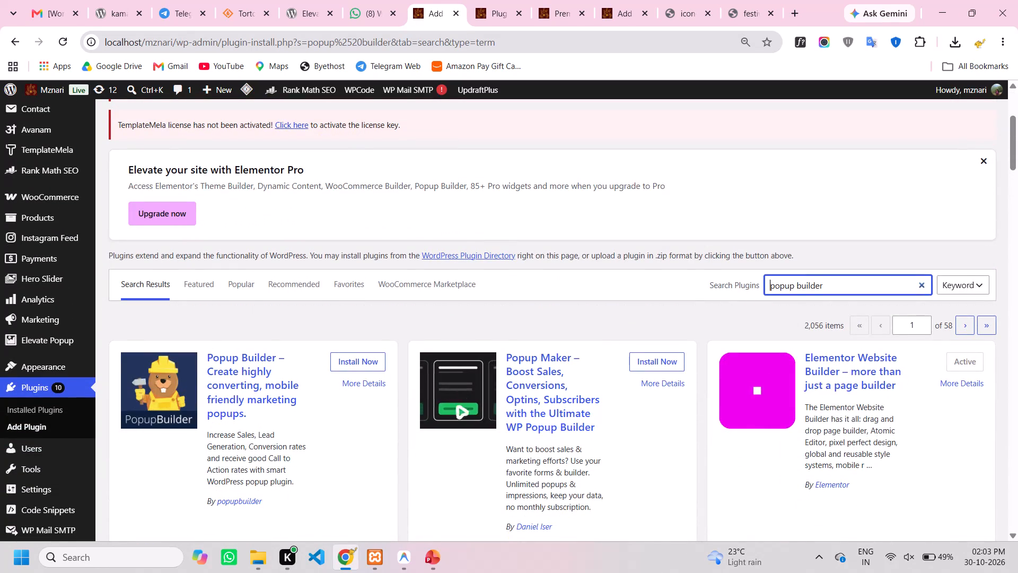
type("el")
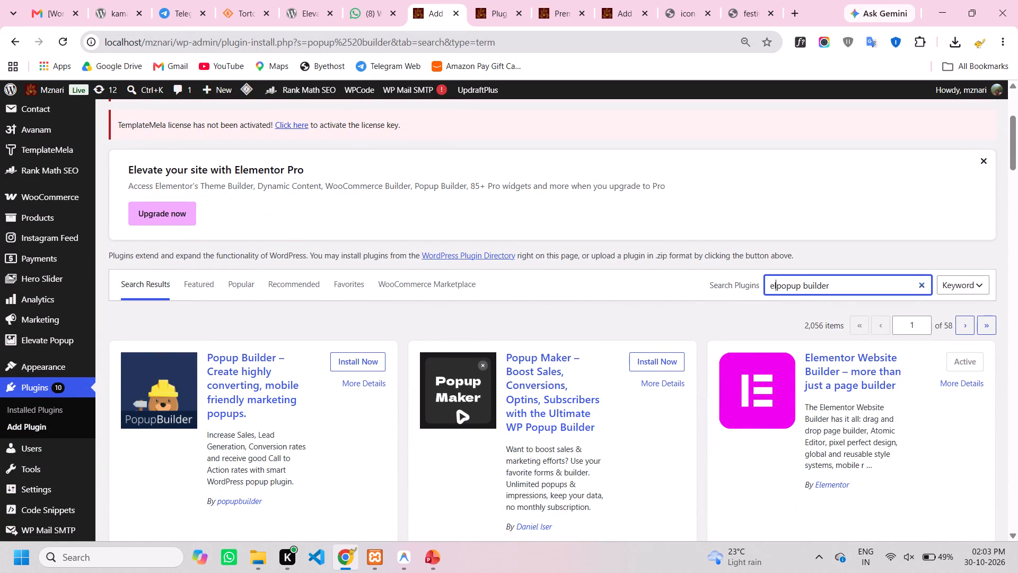
type("evate")
key("space")
key("Return")
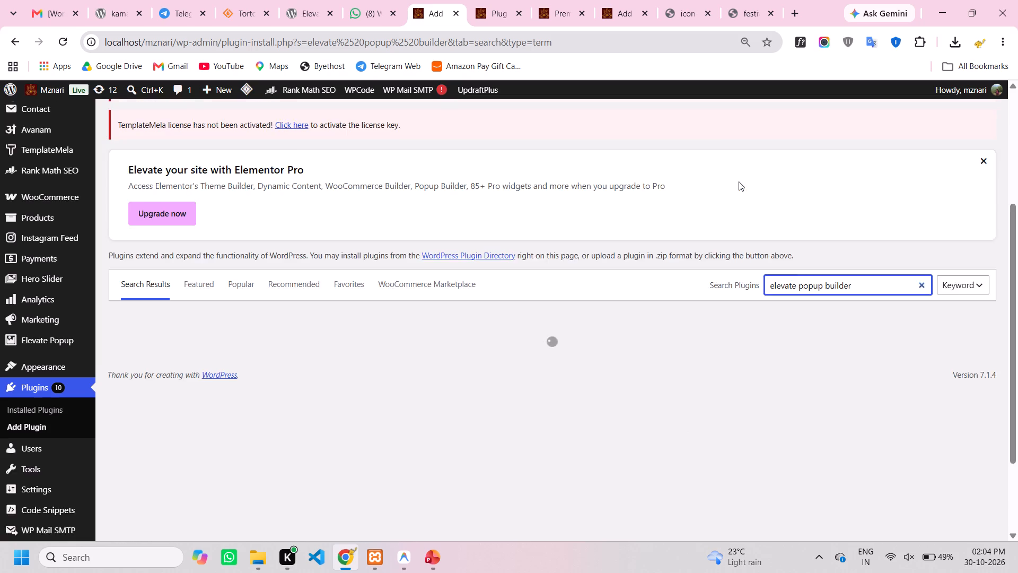
scroll(739, 181, "down", 1)
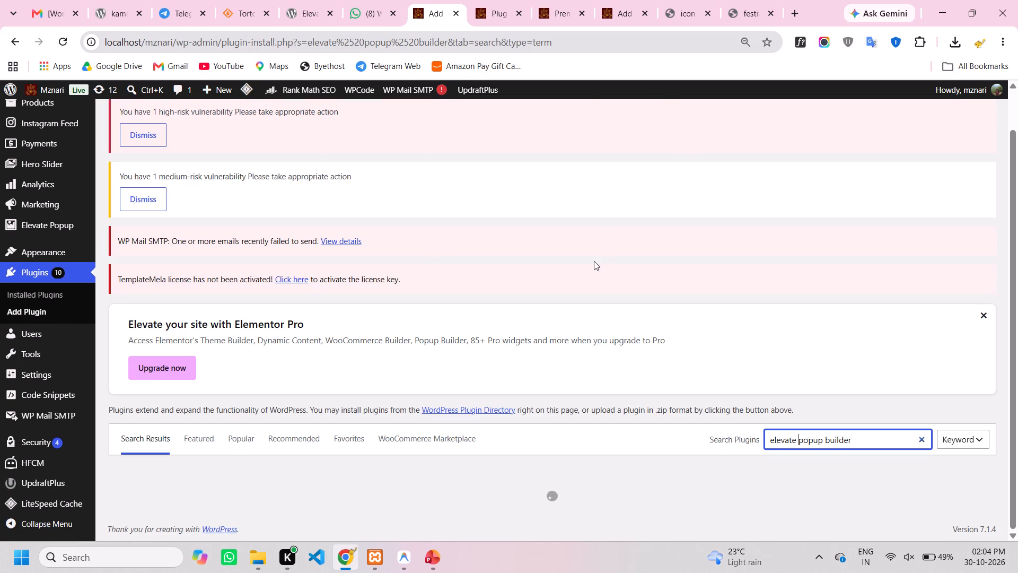
Switch to the live mznari.com site's plugin search page and purge all LiteSpeed caches.
left_click(556, 9)
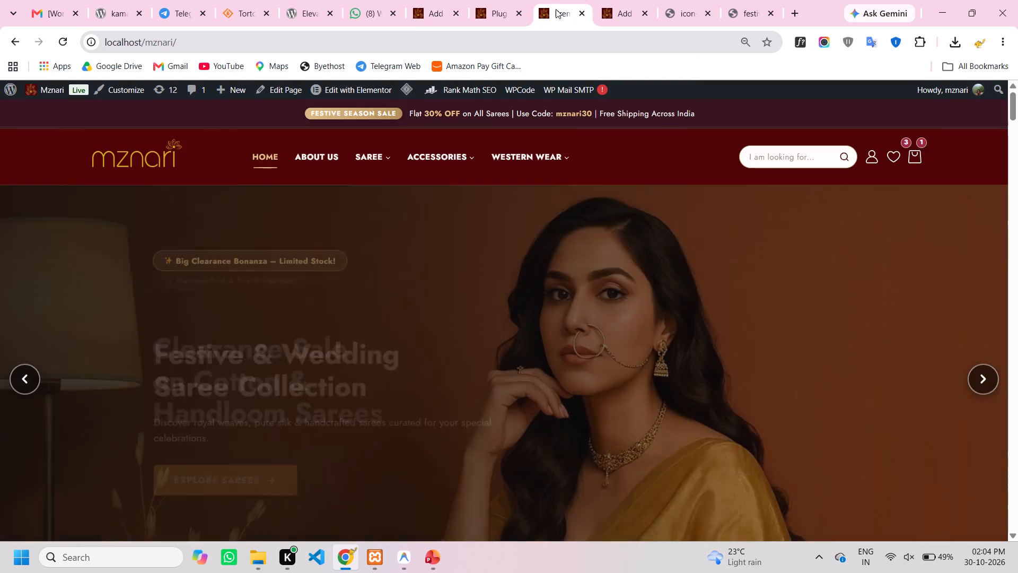
left_click(604, 5)
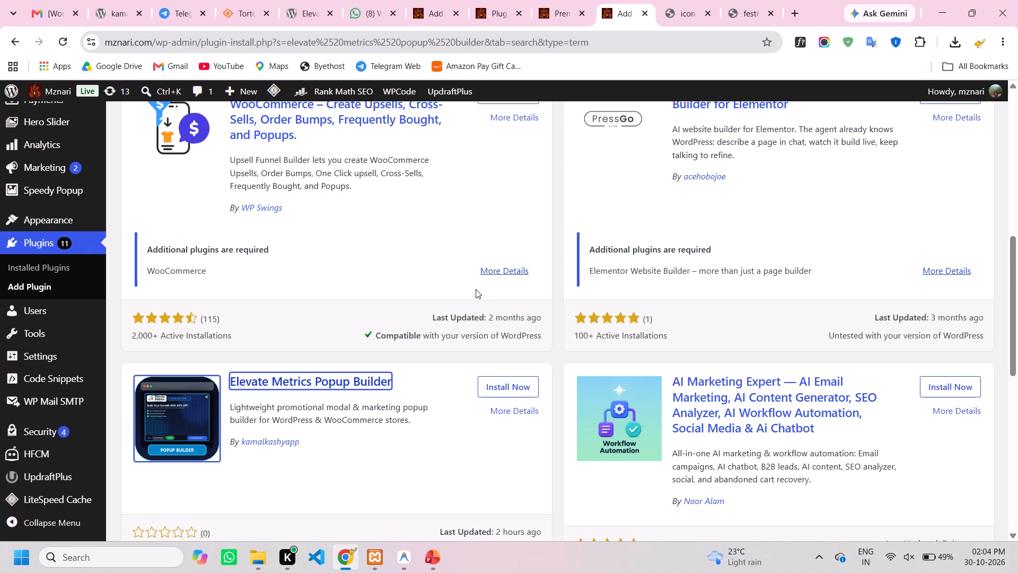
scroll(476, 293, "up", 3)
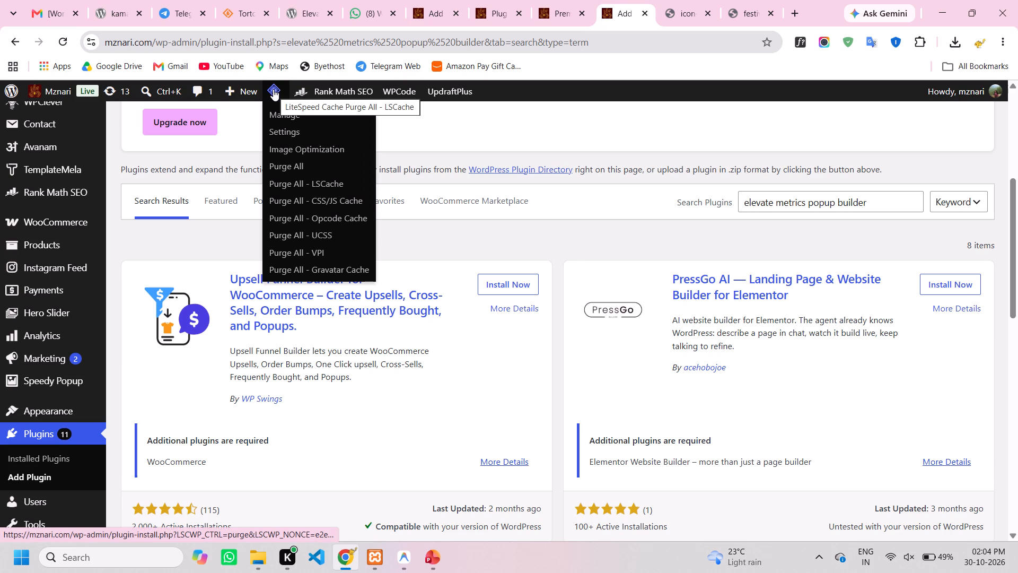
left_click(295, 164)
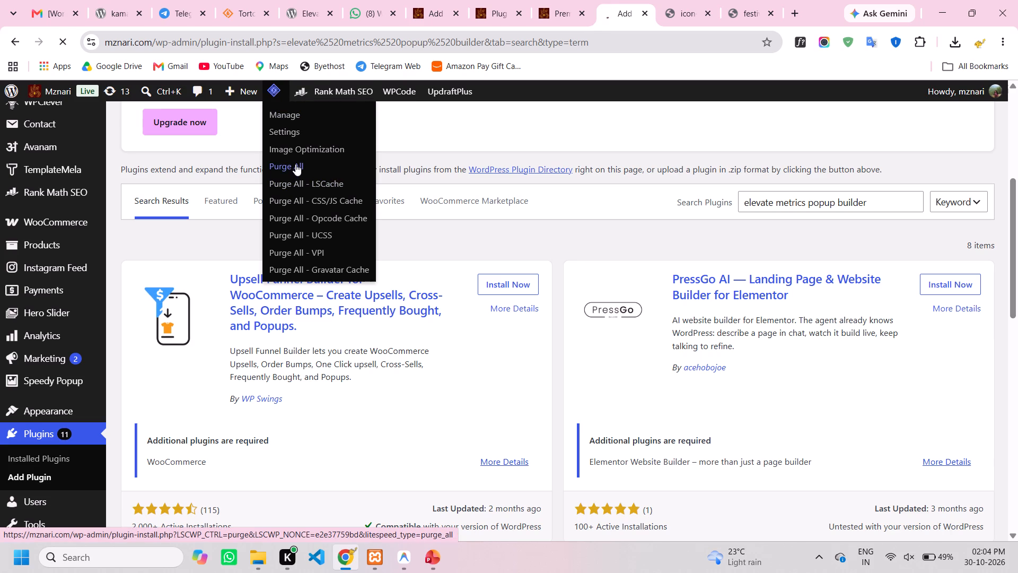
Return to the local site's "elevate popup builder" results and find the Elevate Metrics Popup Builder card to check its icon.
left_click(554, 0)
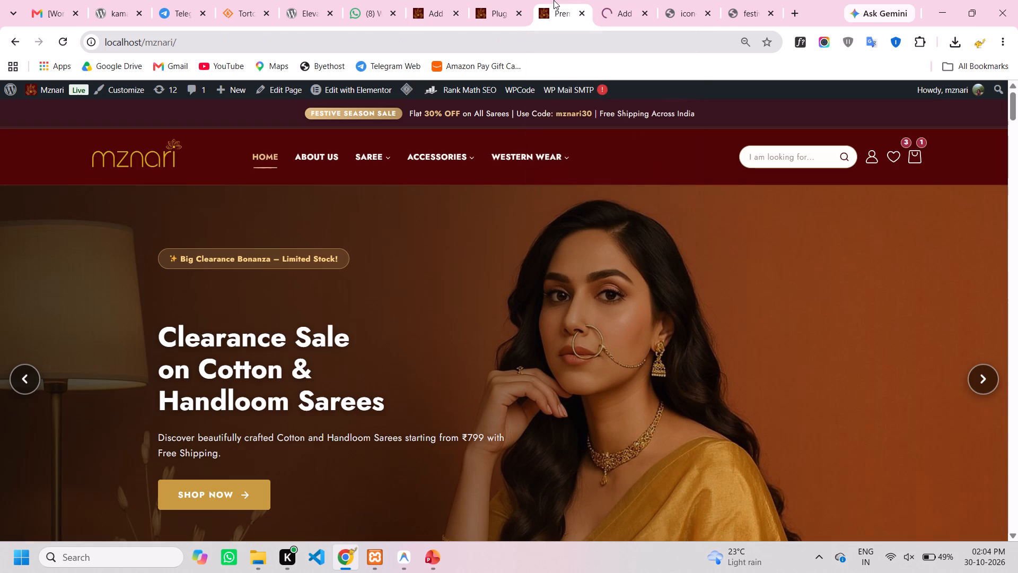
left_click(487, 10)
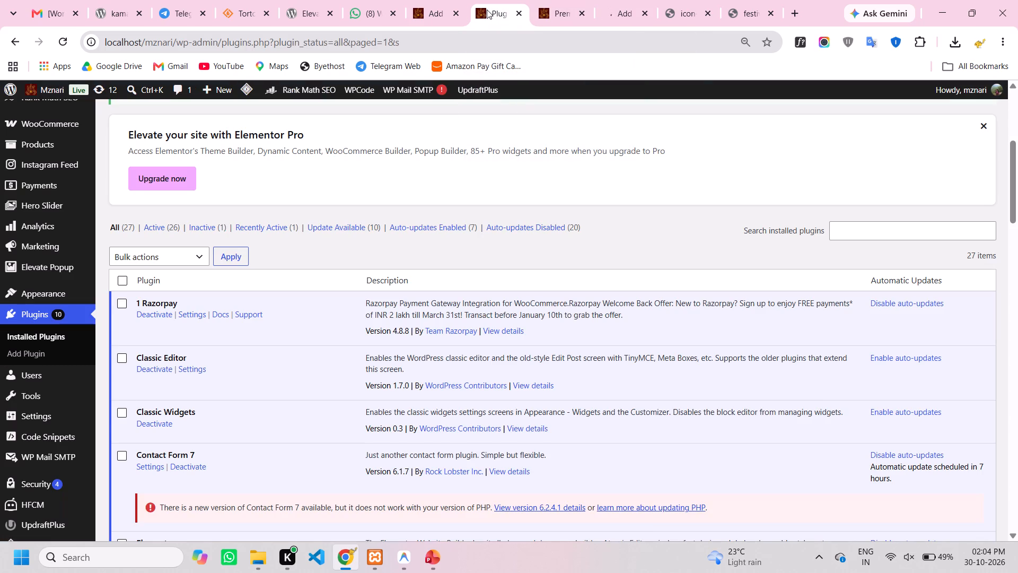
left_click(432, 10)
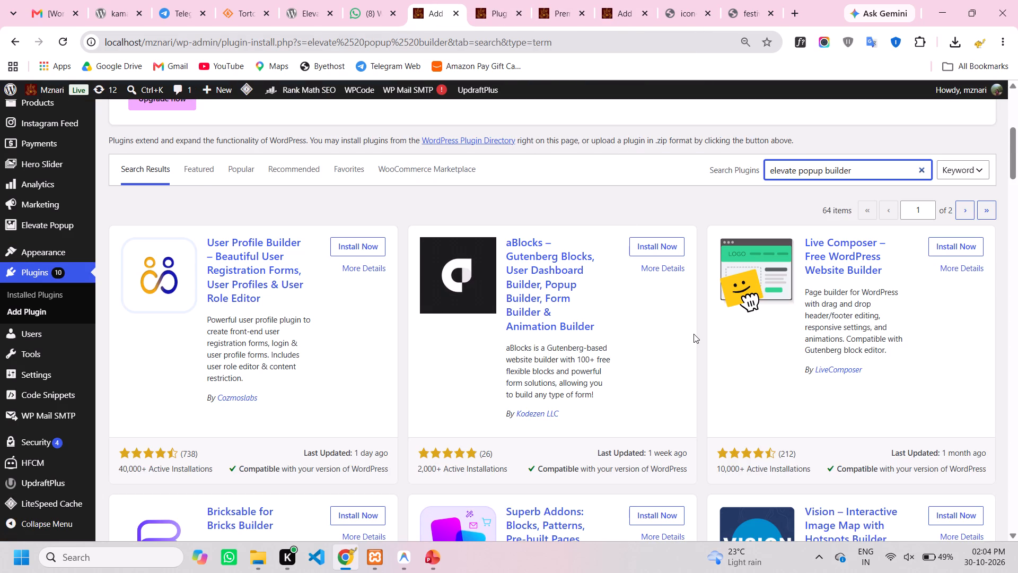
scroll(694, 334, "down", 5)
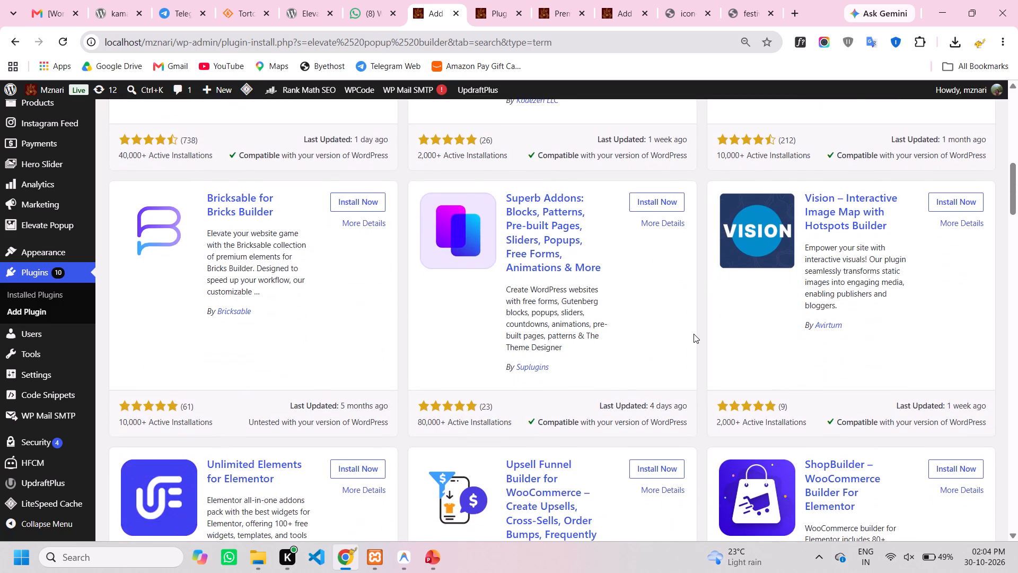
scroll(694, 334, "down", 8)
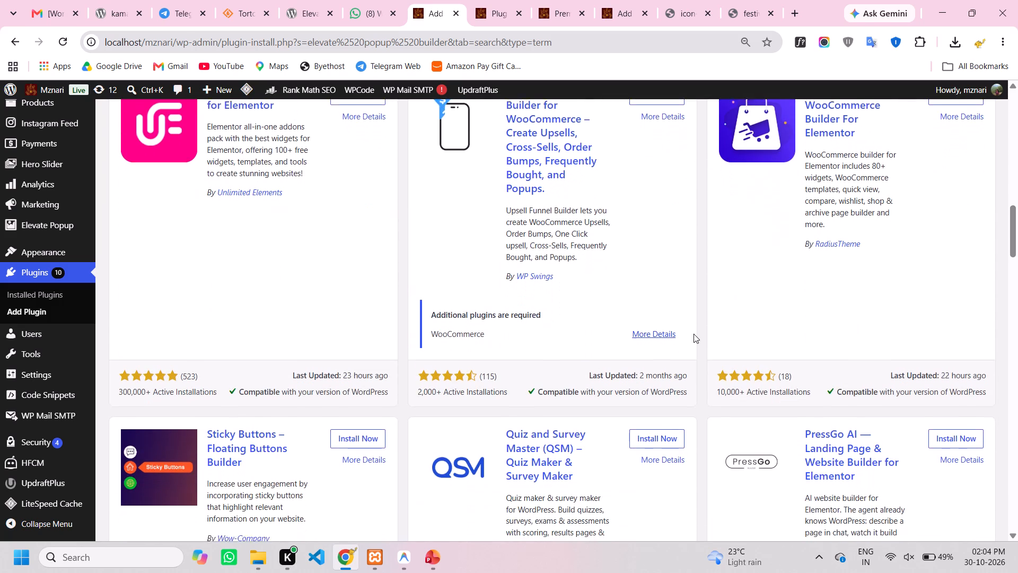
scroll(694, 334, "down", 9)
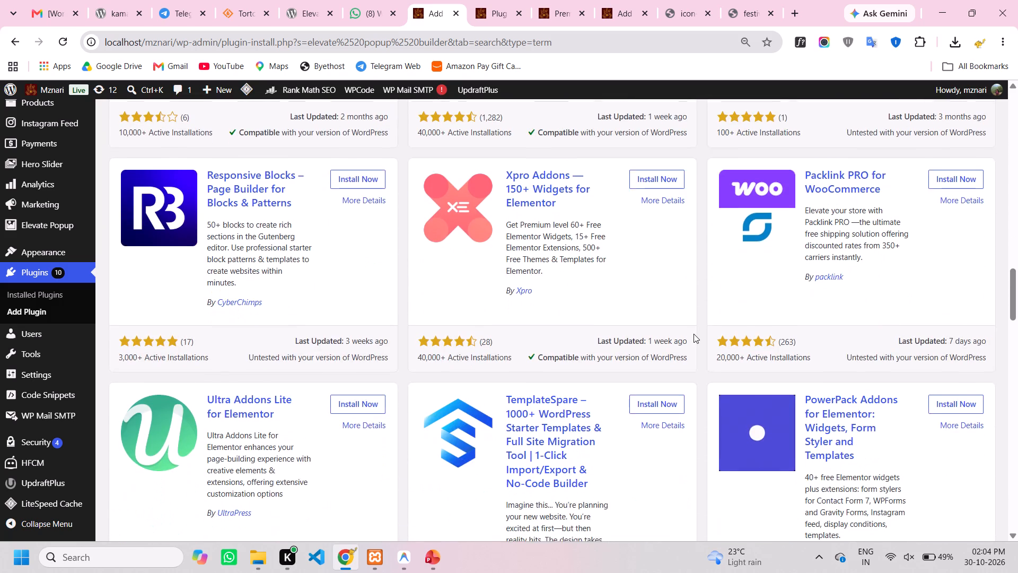
scroll(694, 334, "down", 7)
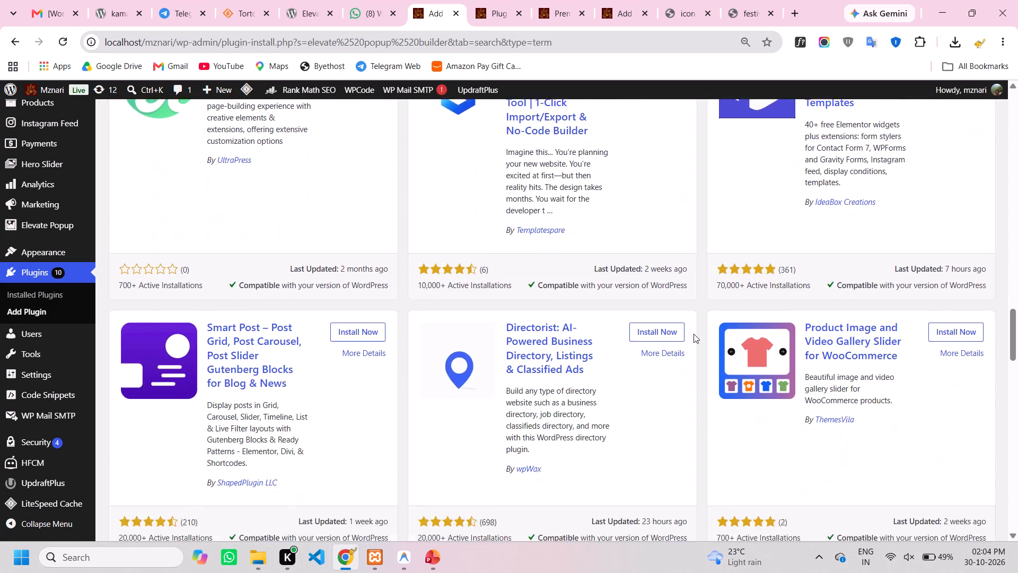
scroll(694, 334, "down", 8)
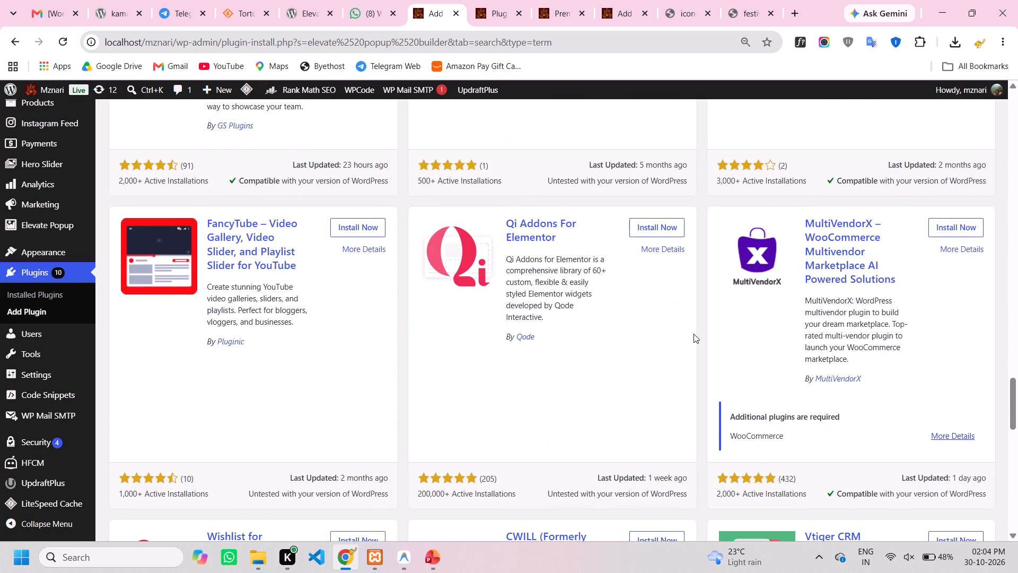
scroll(694, 334, "down", 8)
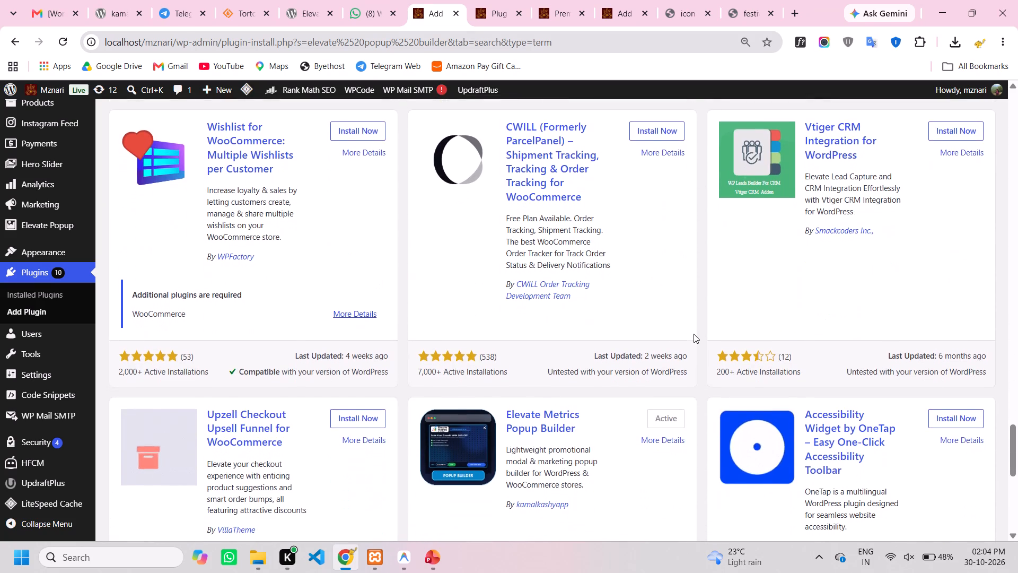
scroll(694, 334, "down", 1)
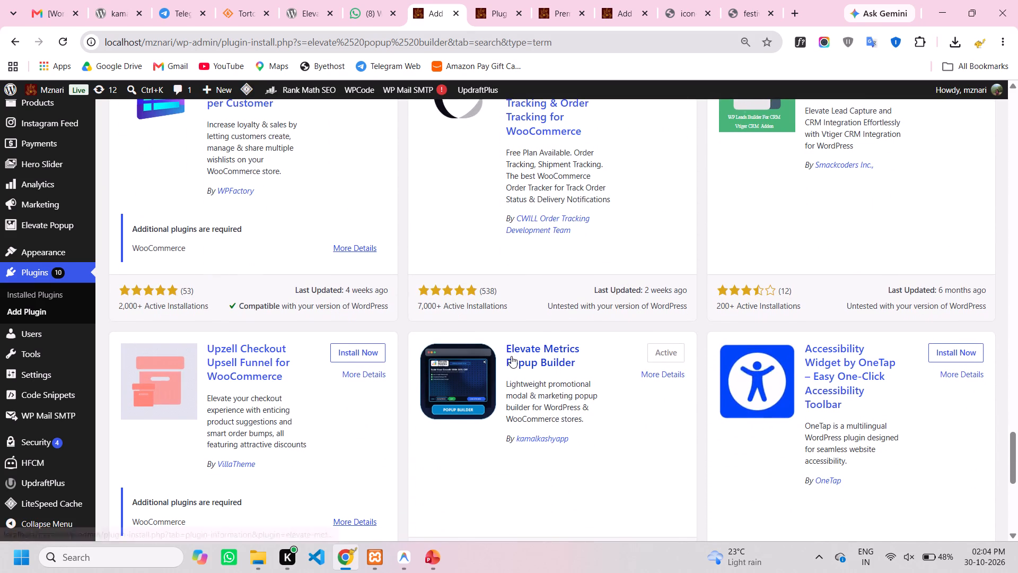
left_click(473, 387)
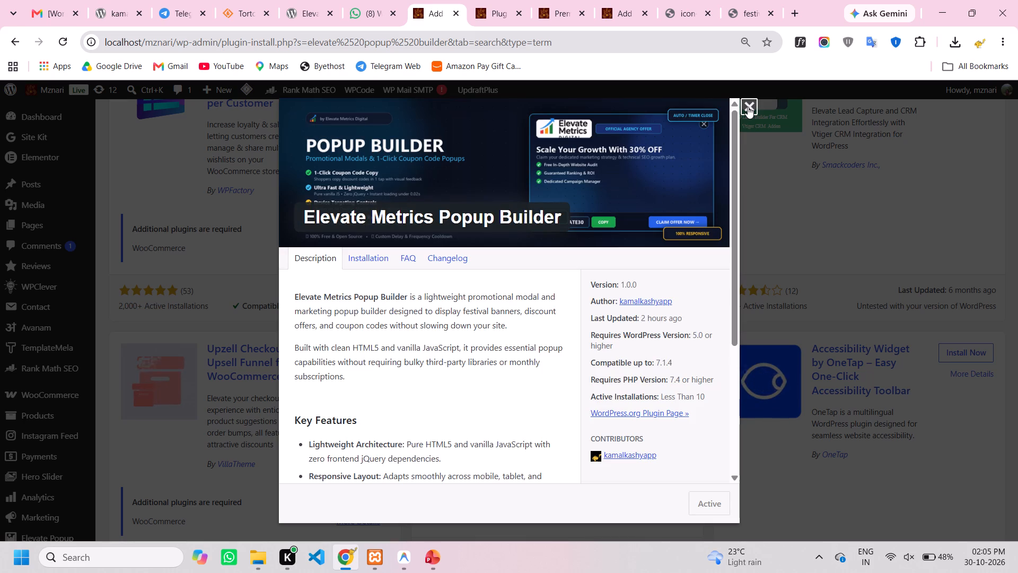
scroll(582, 375, "down", 2)
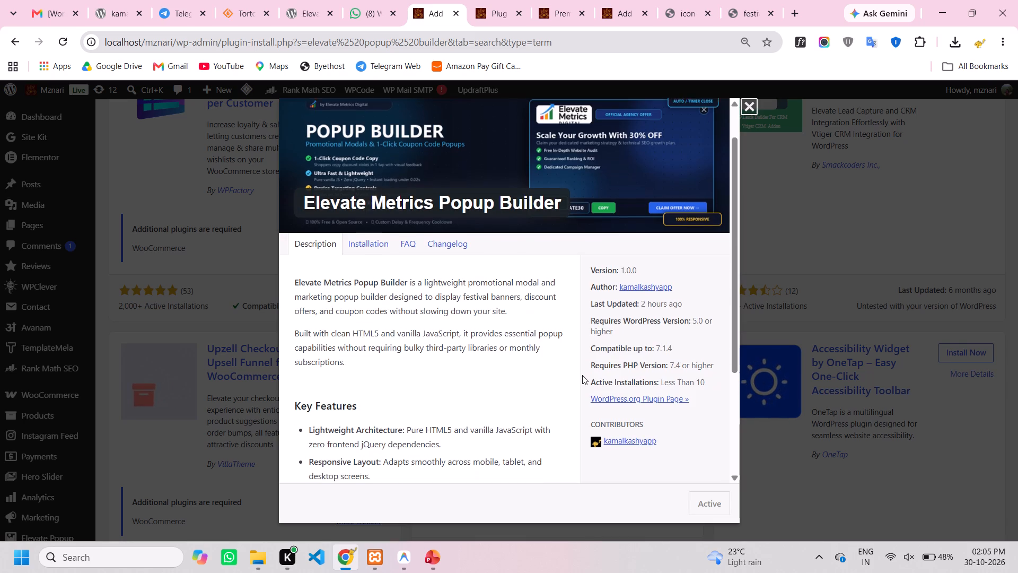
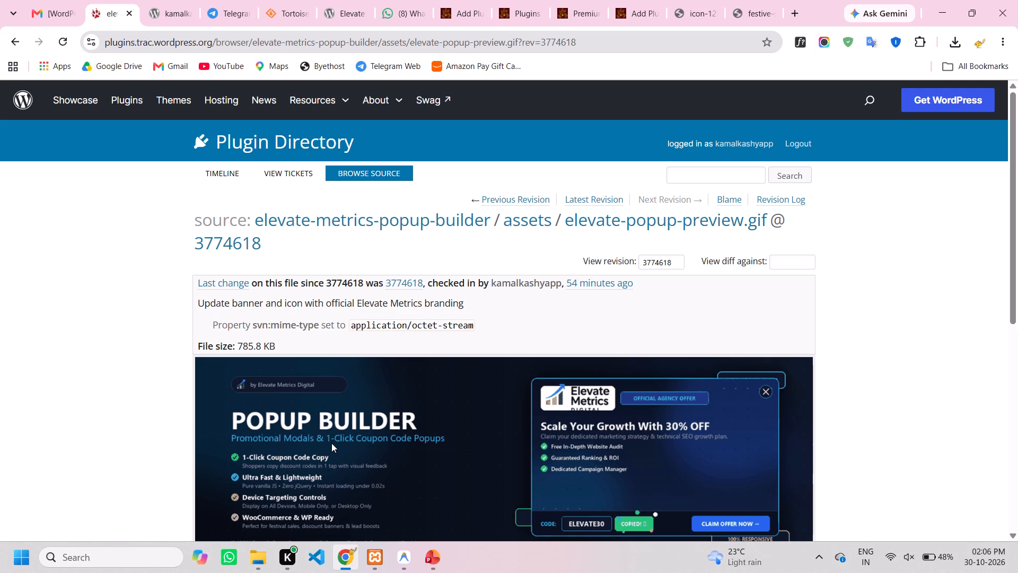
Examine the elevate-popup-preview.gif asset at revision 3774618, reopening it through the changeset's elevate-metrics-popup-builder/assets folder.
scroll(331, 443, "down", 1)
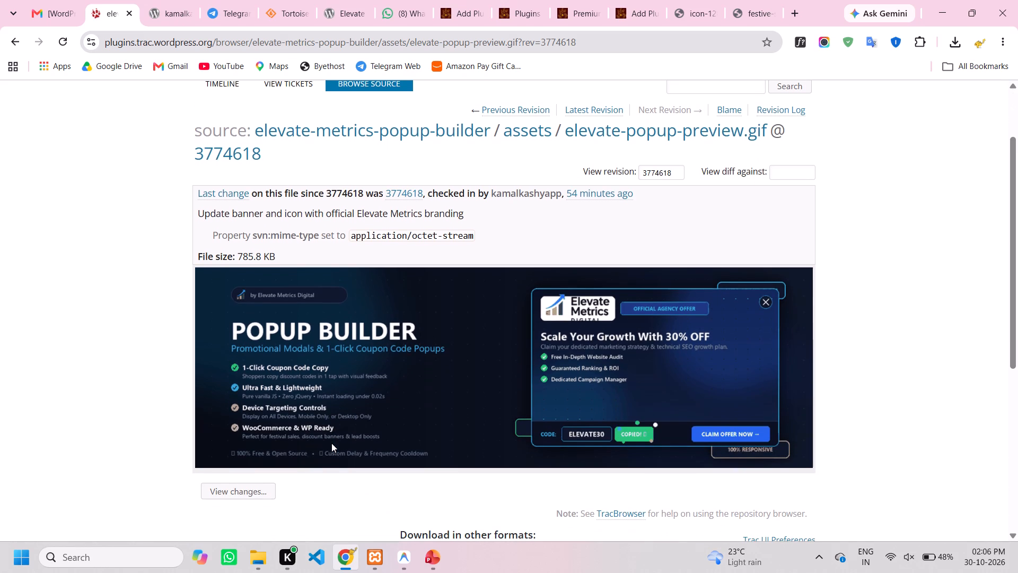
scroll(331, 443, "down", 1)
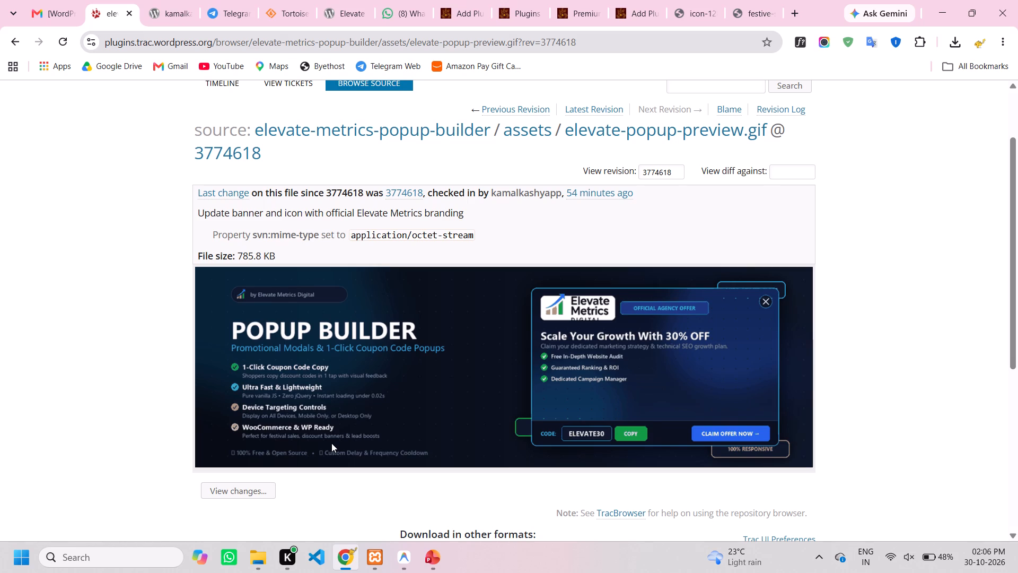
scroll(331, 443, "right", 1)
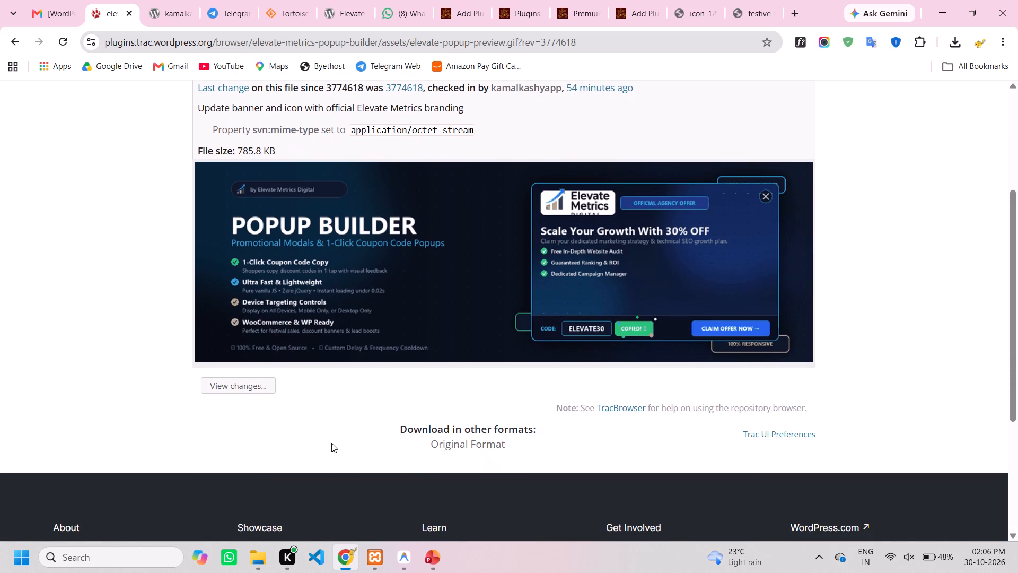
scroll(331, 443, "right", 1)
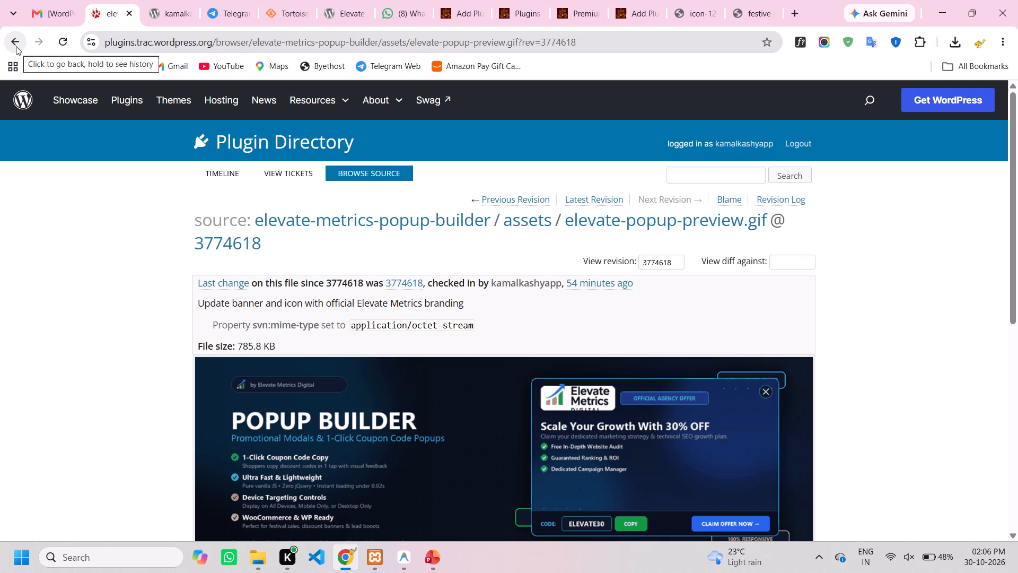
left_click(16, 46)
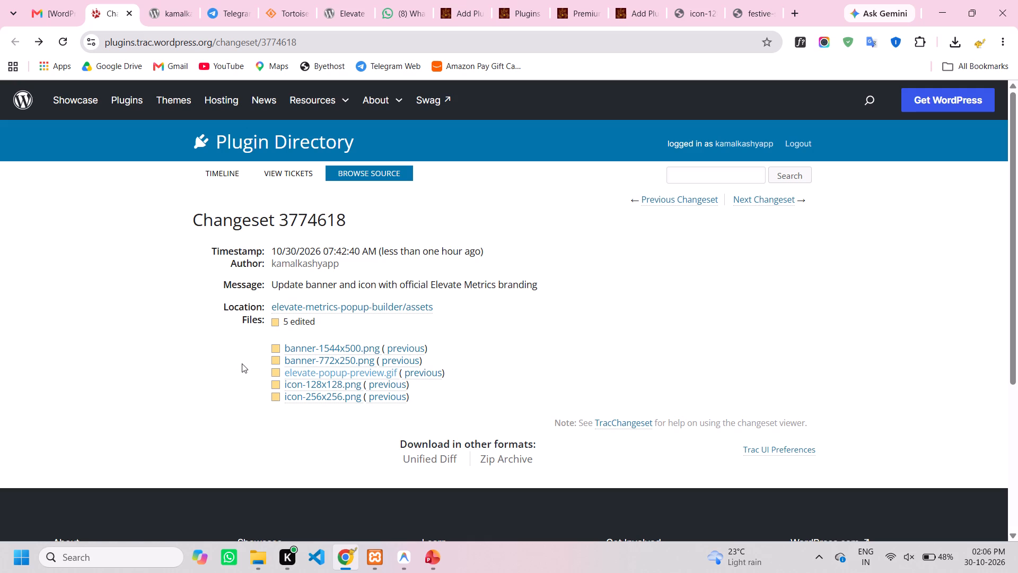
left_click(298, 305)
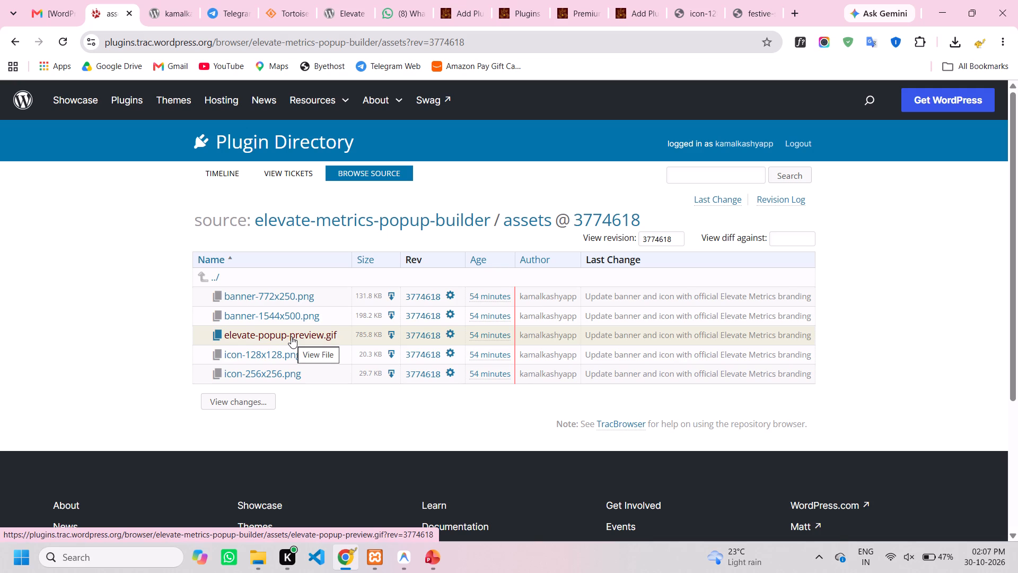
left_click(291, 336)
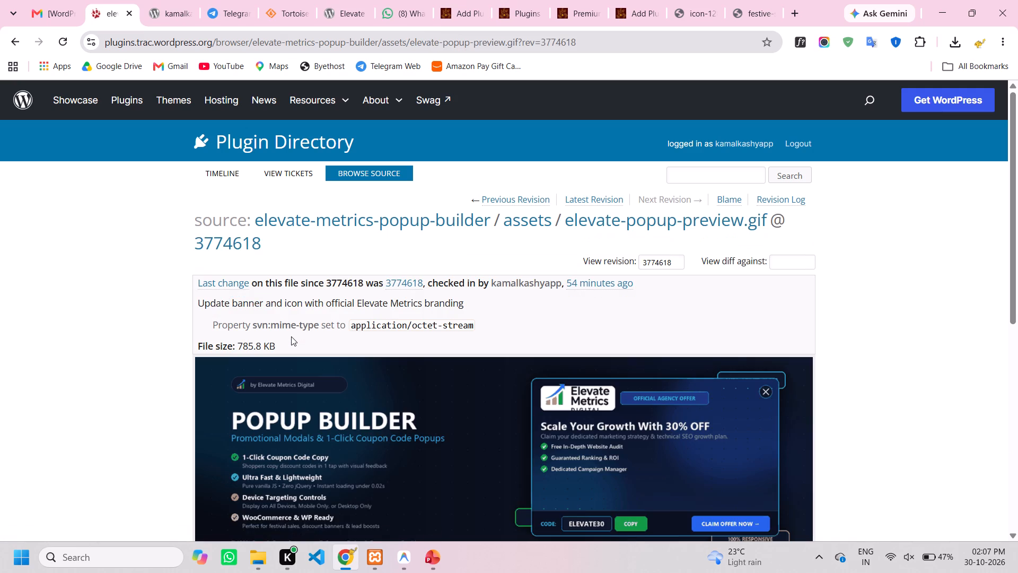
scroll(373, 457, "down", 1)
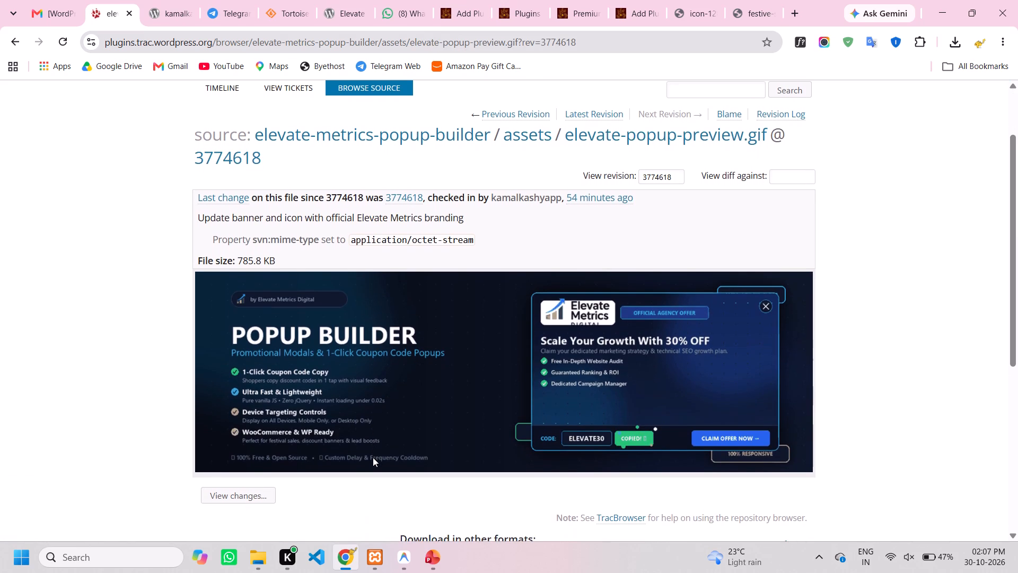
scroll(373, 457, "down", 1)
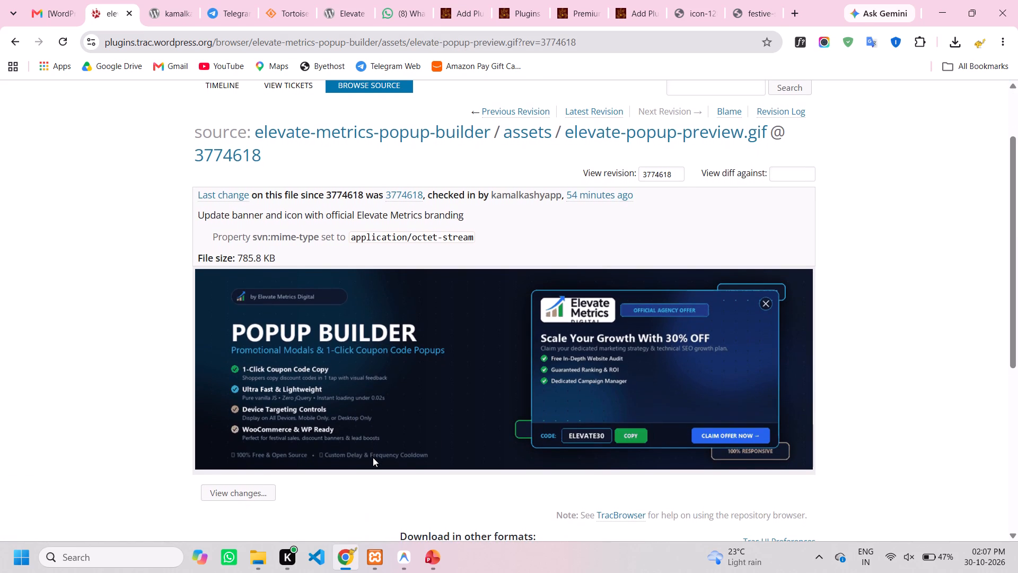
scroll(363, 476, "up", 3)
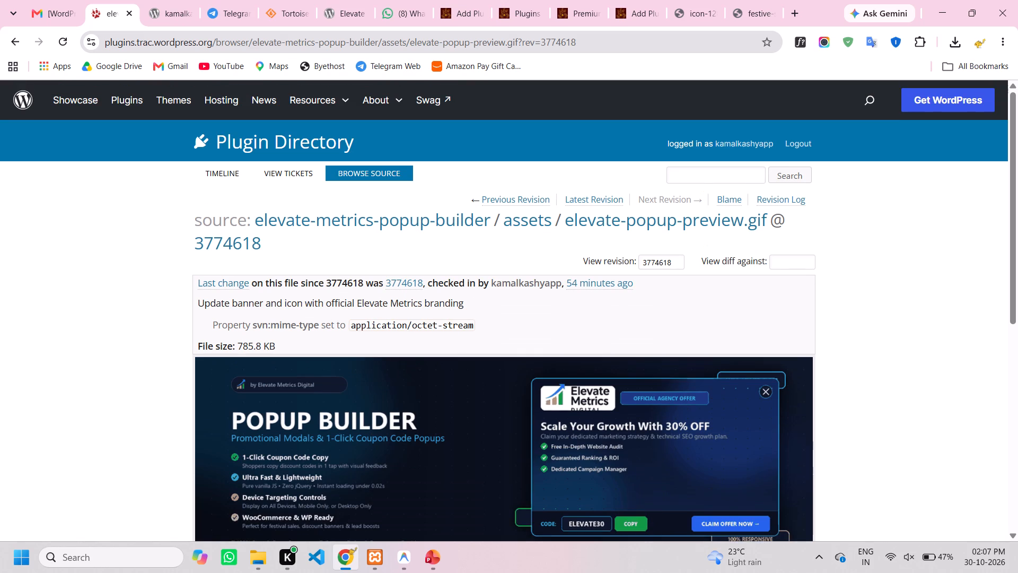
Compare the previous revision of elevate-popup-preview.gif with its latest revision in the repository browser.
left_click(494, 201)
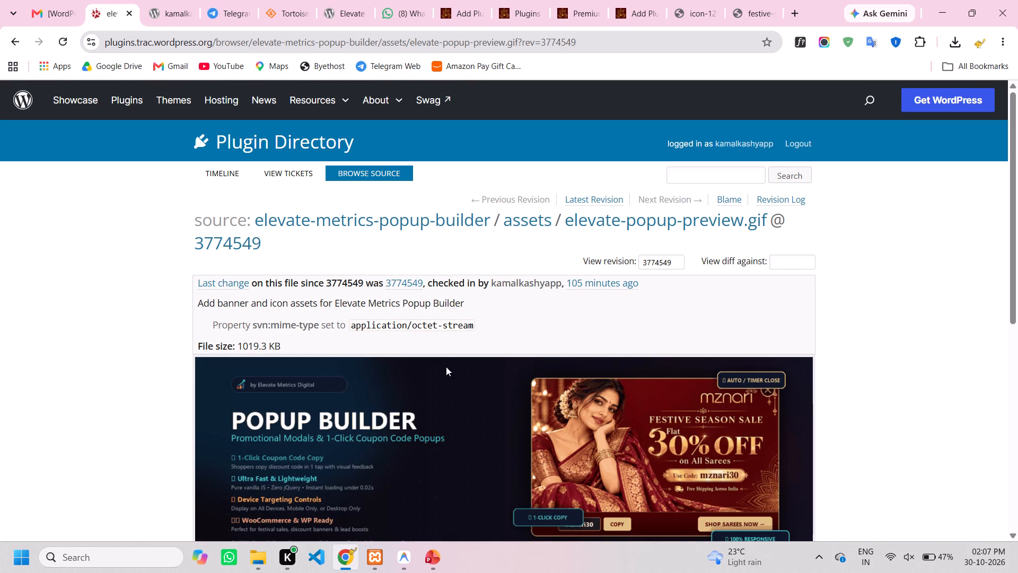
left_click(602, 202)
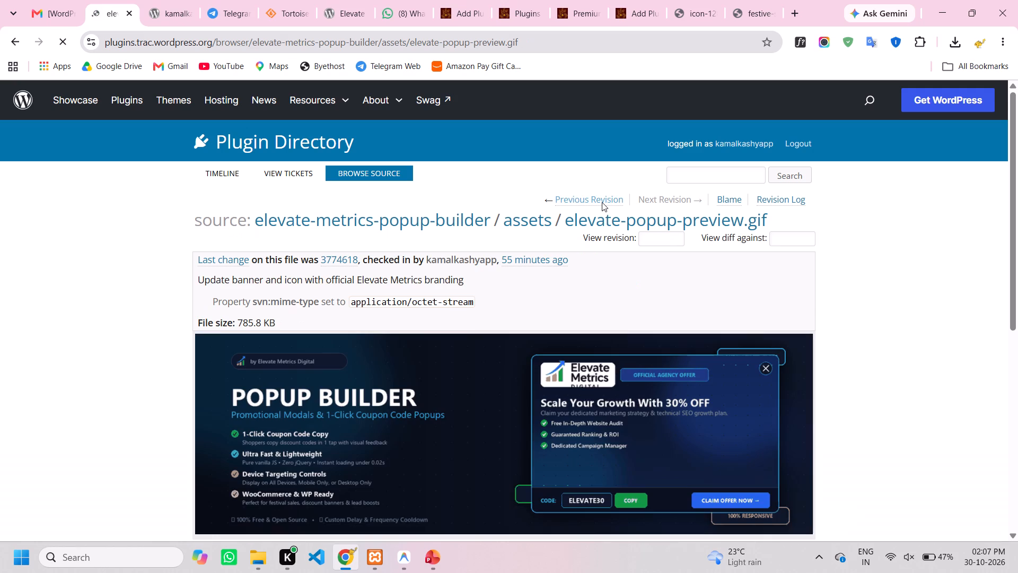
scroll(469, 344, "down", 5)
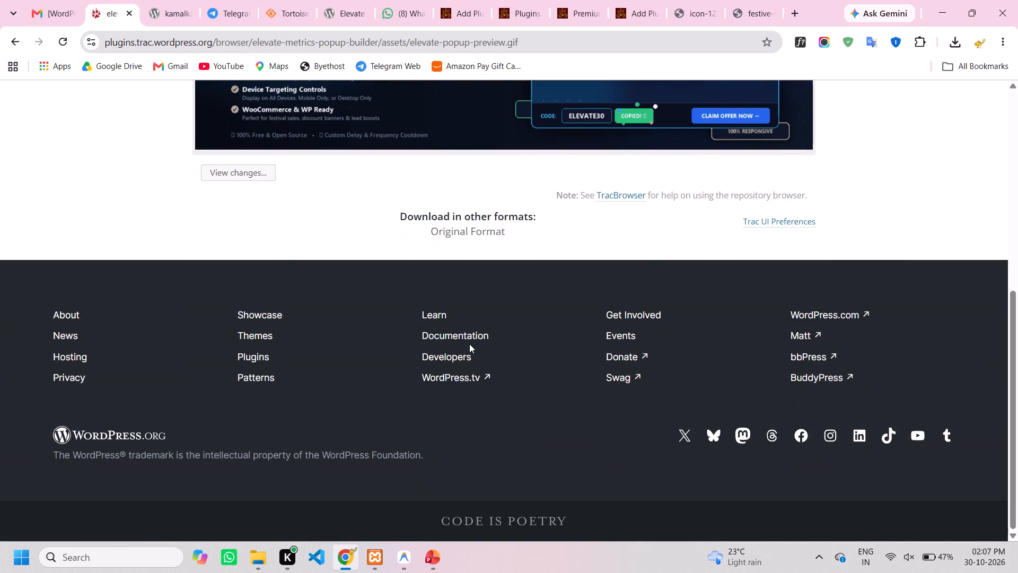
scroll(469, 344, "up", 4)
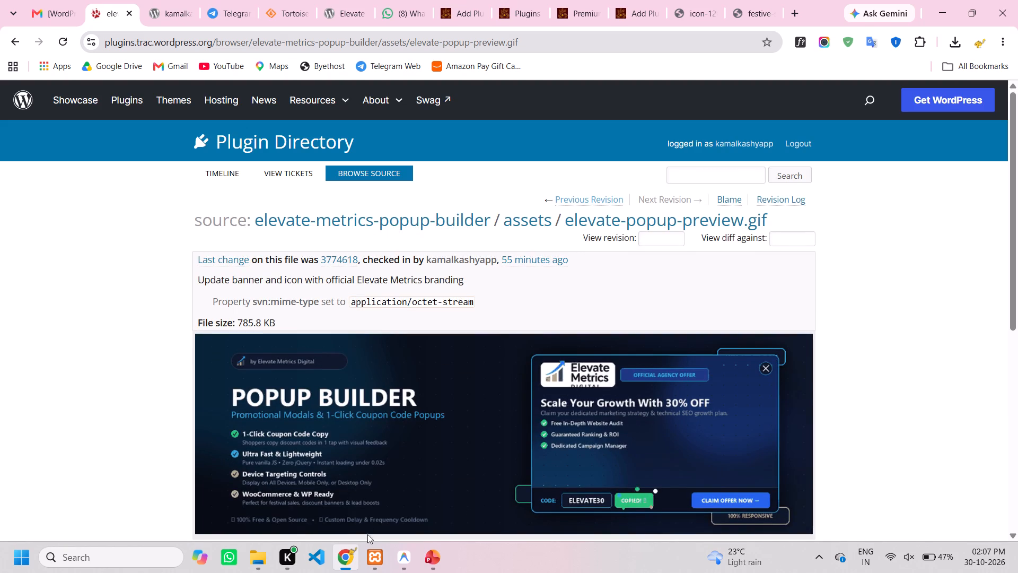